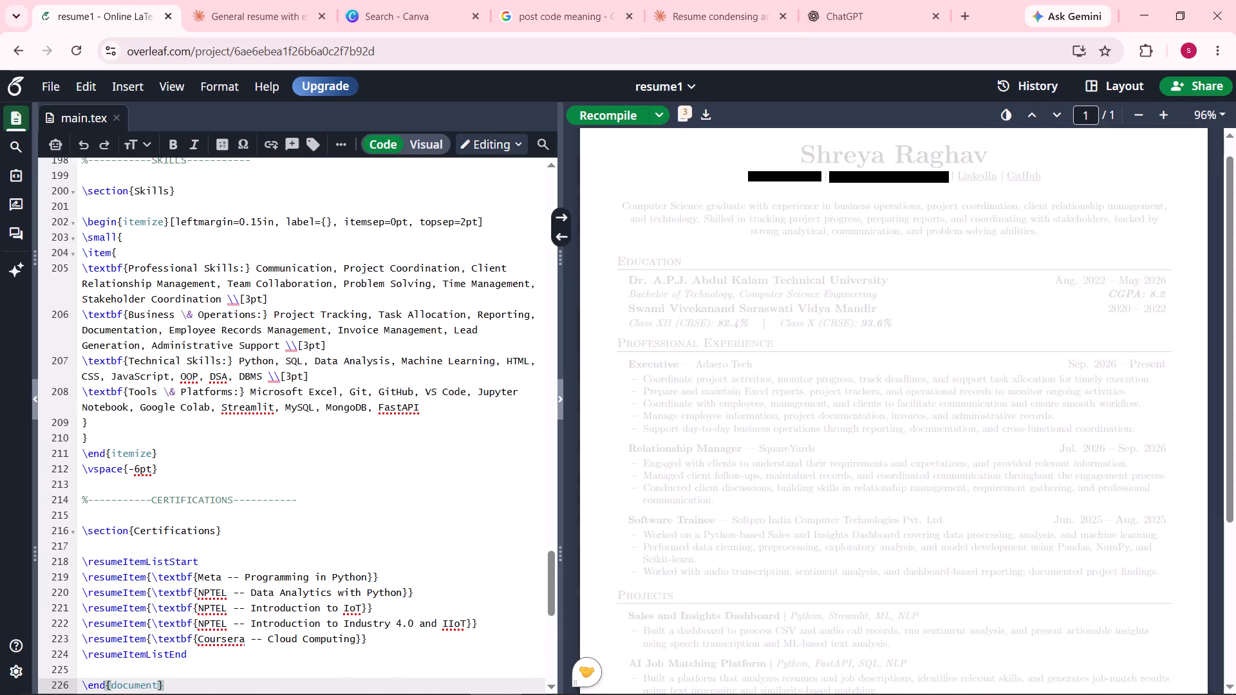
# Examine the recompiled resume from header to certifications, checking the project bullets, skills and how the content fills the page.
pyautogui.scroll(16, 413, 350)
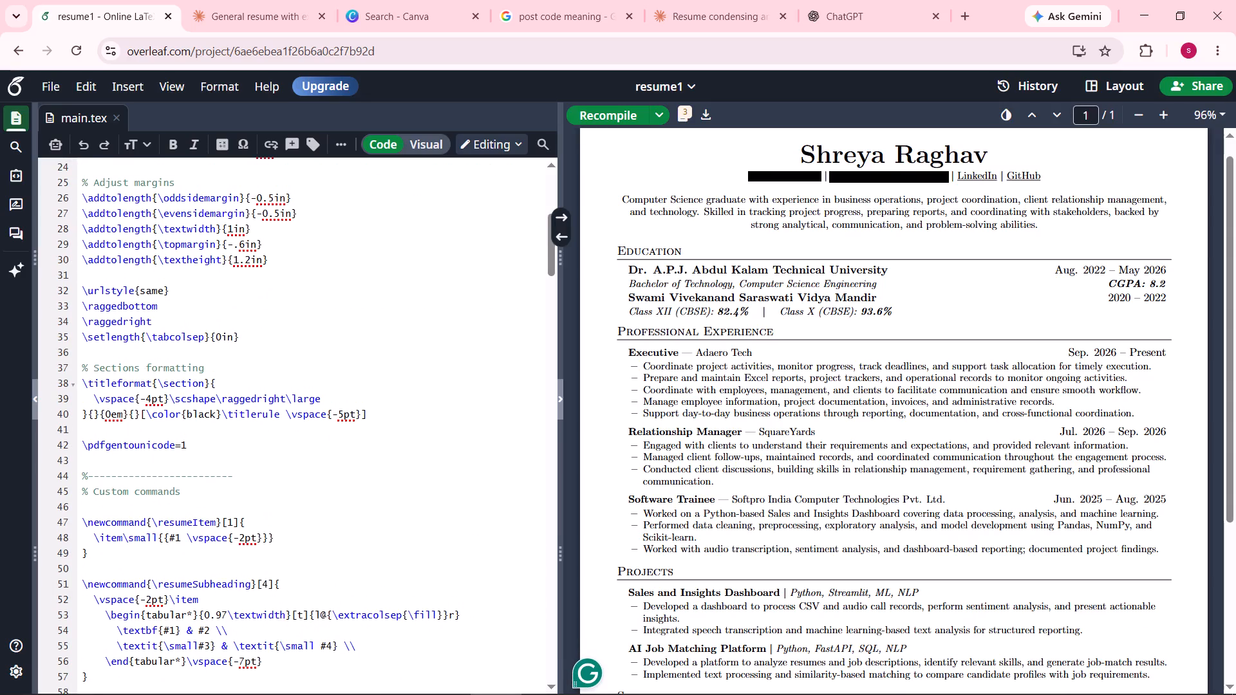
pyautogui.click(1222, 198)
pyautogui.moveTo(1230, 203); pyautogui.dragTo(1233, 245)
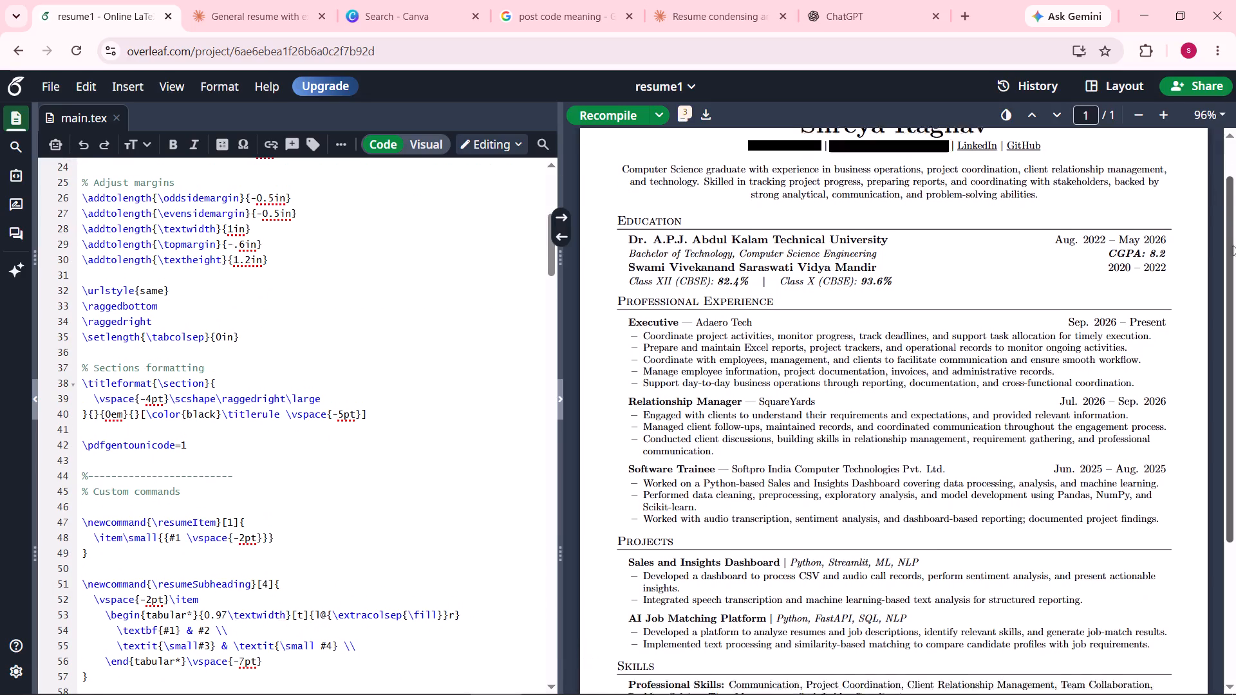
pyautogui.moveTo(1233, 245); pyautogui.dragTo(1234, 362)
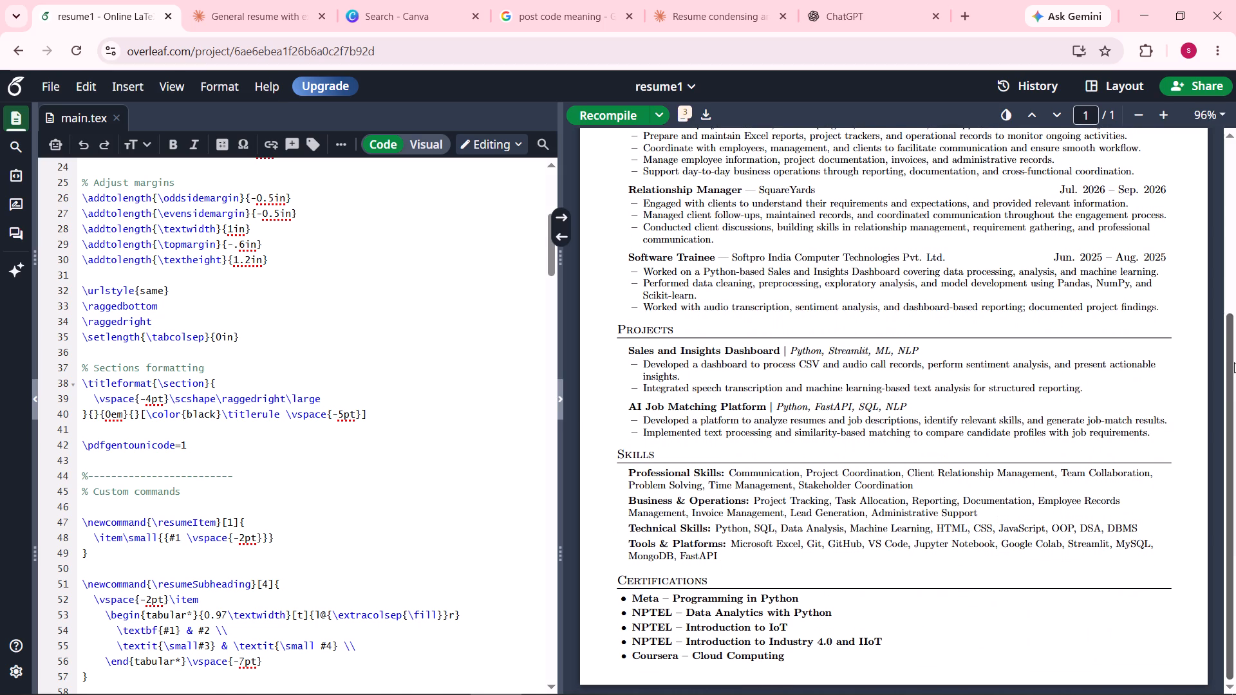
pyautogui.moveTo(1234, 362); pyautogui.dragTo(1235, 347)
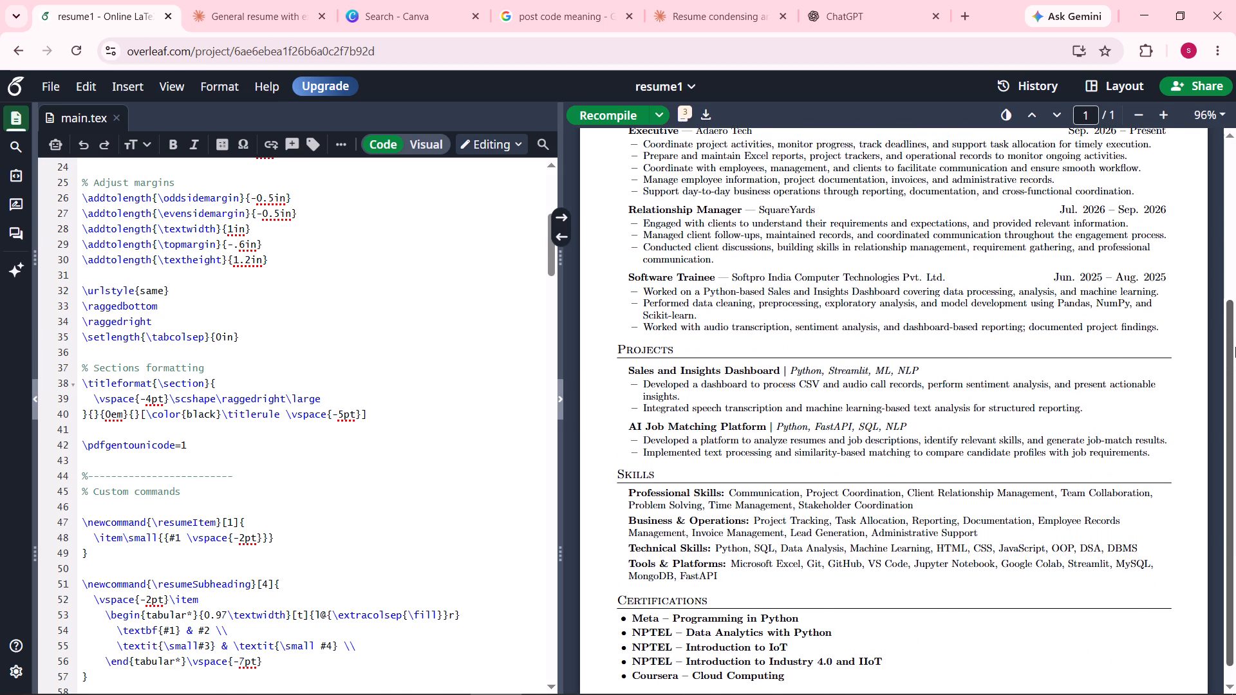
pyautogui.moveTo(1235, 347); pyautogui.dragTo(1231, 243)
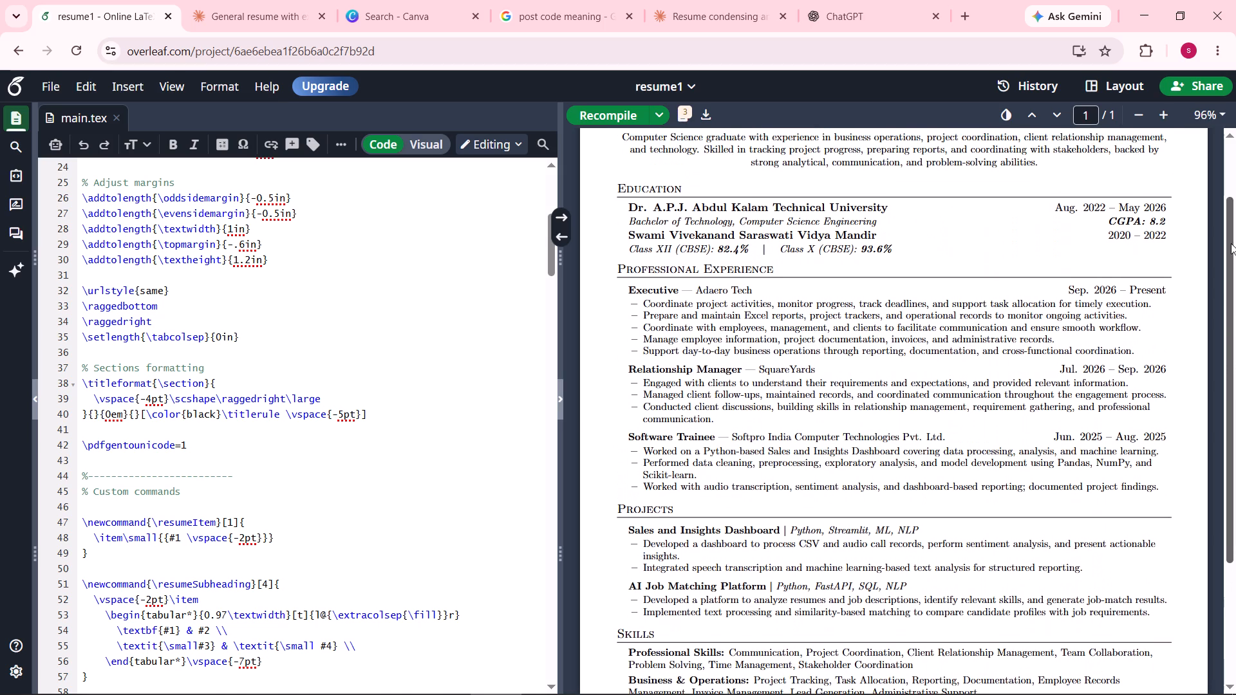
pyautogui.moveTo(1231, 243); pyautogui.dragTo(1224, 237)
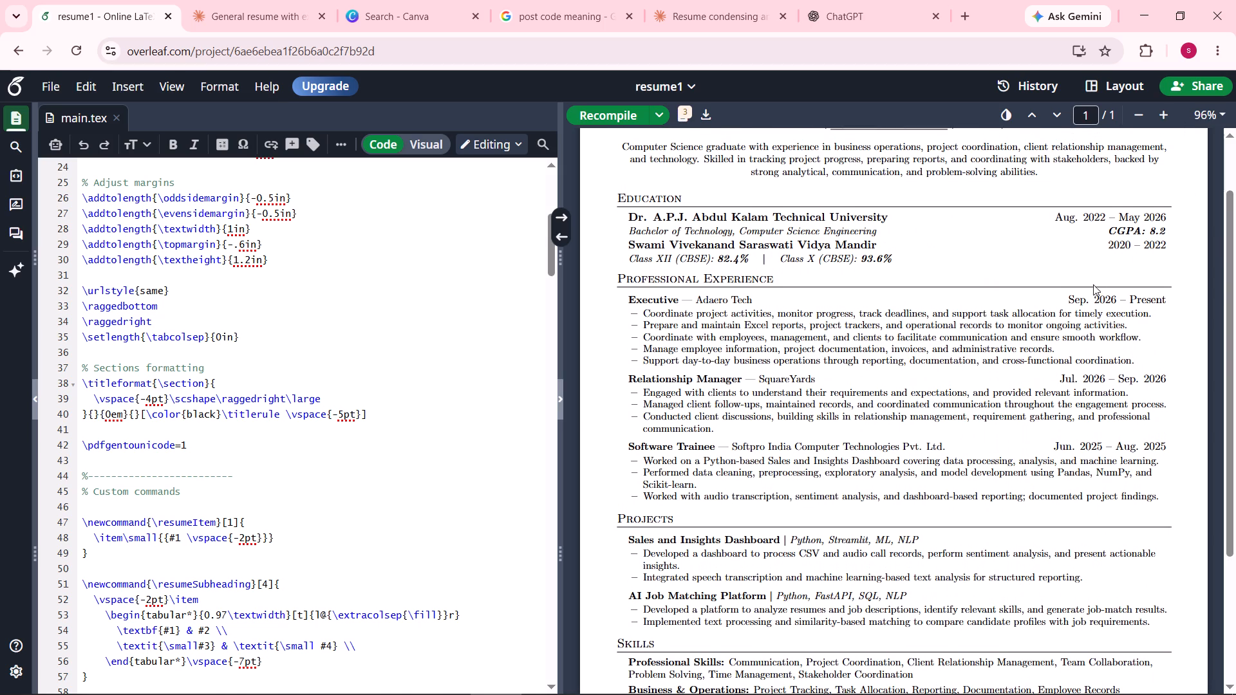
# Change the start month of the Relationship Manager entry at SquareYards to Jun. in main.tex and recompile.
pyautogui.doubleClick(1062, 382)
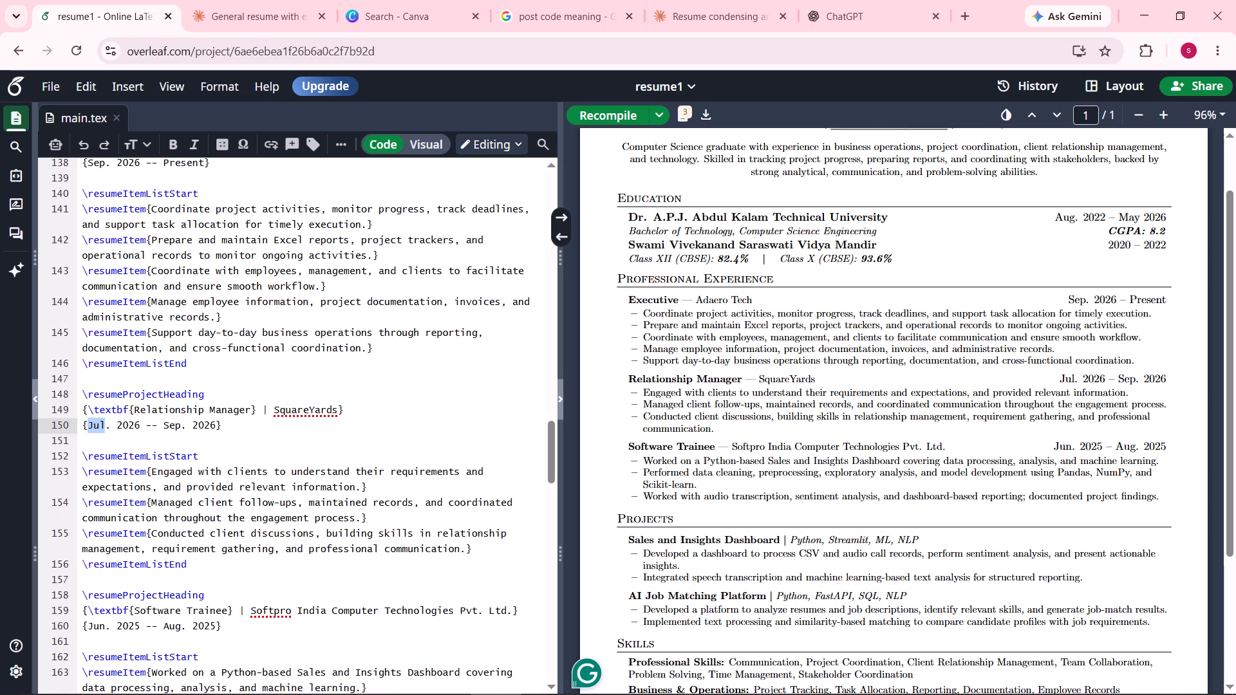
pyautogui.click(100, 430)
pyautogui.press('n')
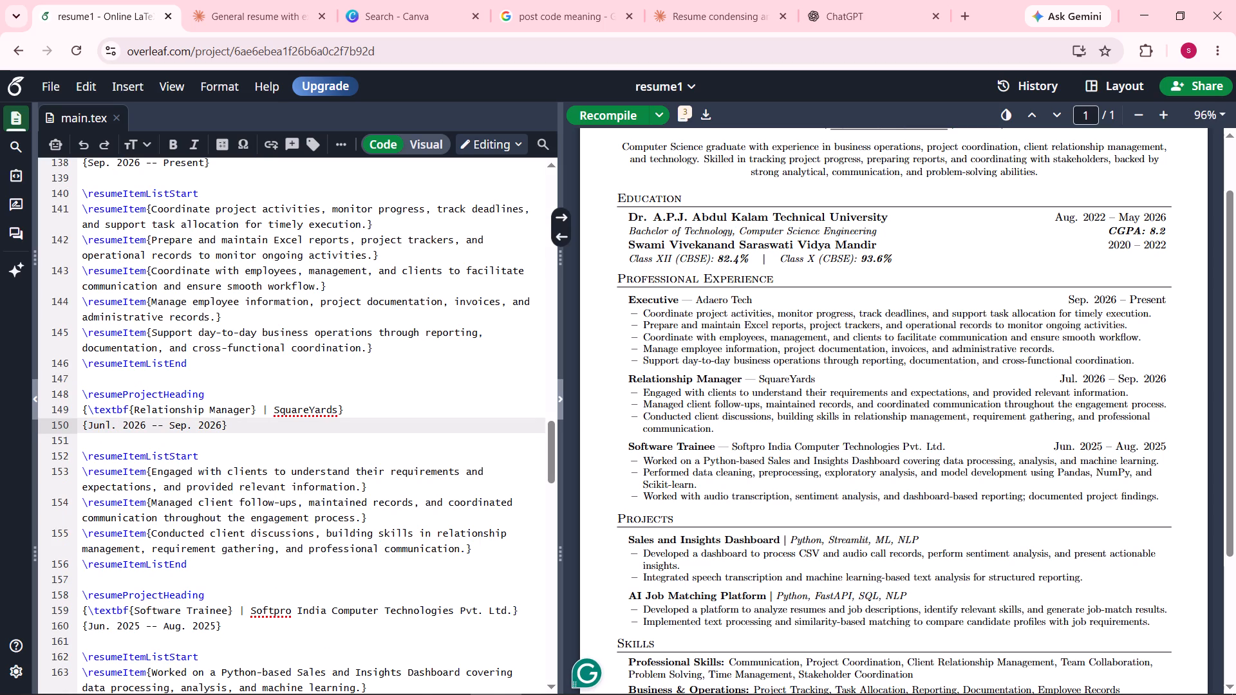
pyautogui.press('Right')
pyautogui.press('BackSpace')
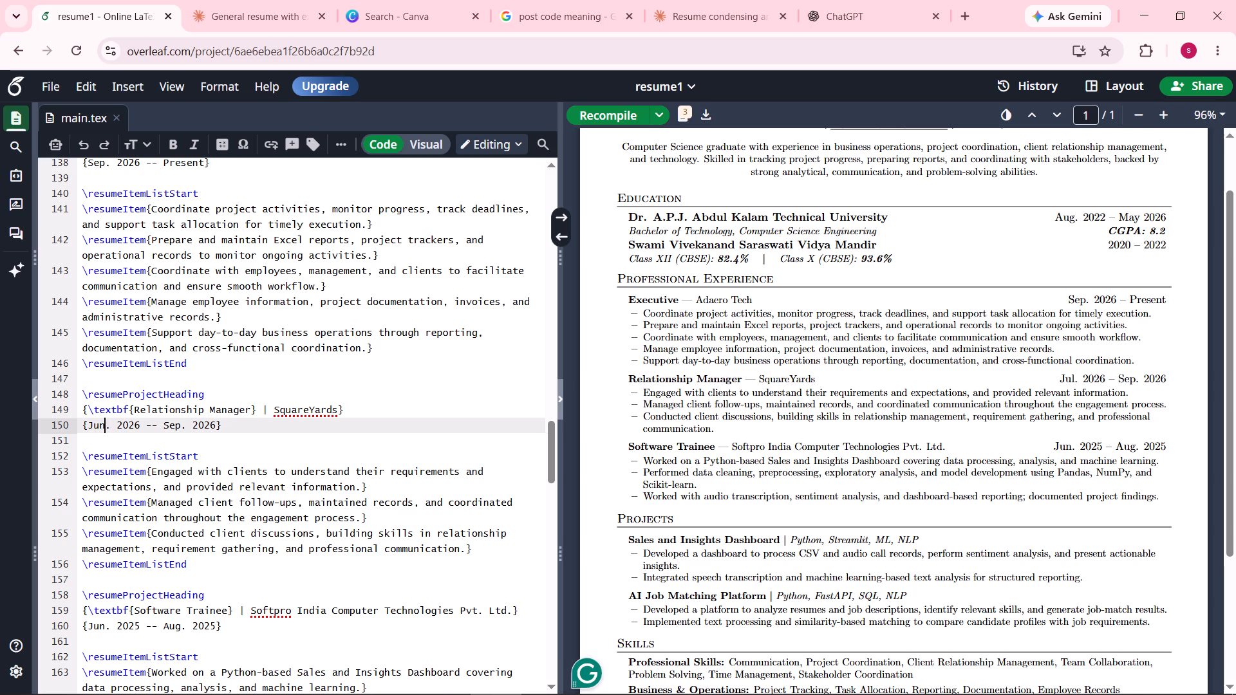
pyautogui.hotkey('ctrl', 's')
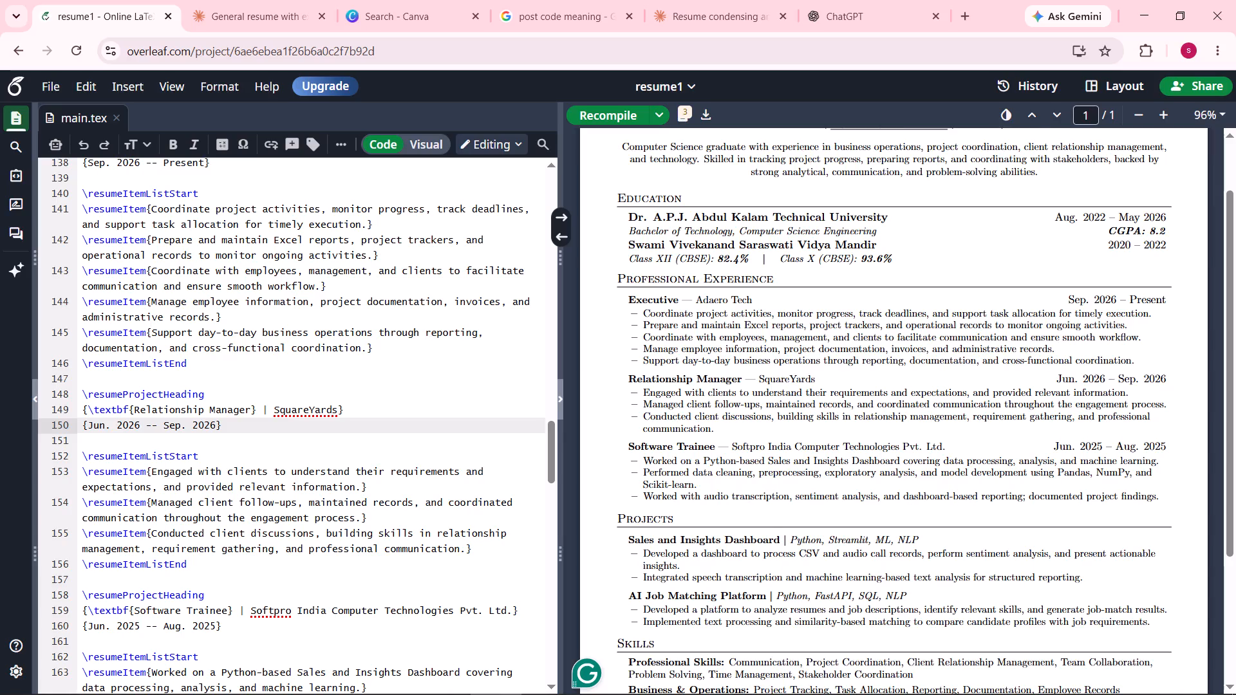
pyautogui.scroll(7, 808, 386)
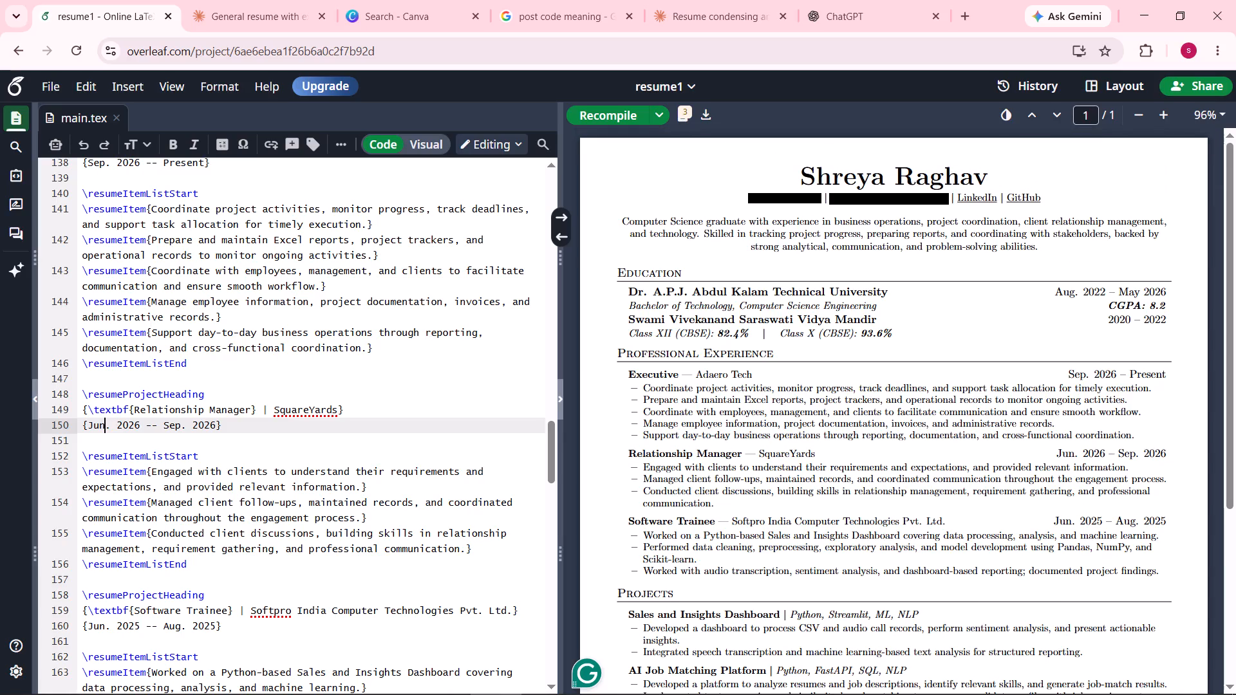
# Switch to the other Chrome window and open the LinkedIn profile and GitHub repositories page in new tabs, bringing up the LinkedIn profile.
pyautogui.hotkey('alt', 'Tab')
pyautogui.scroll(-1, 815, 404)
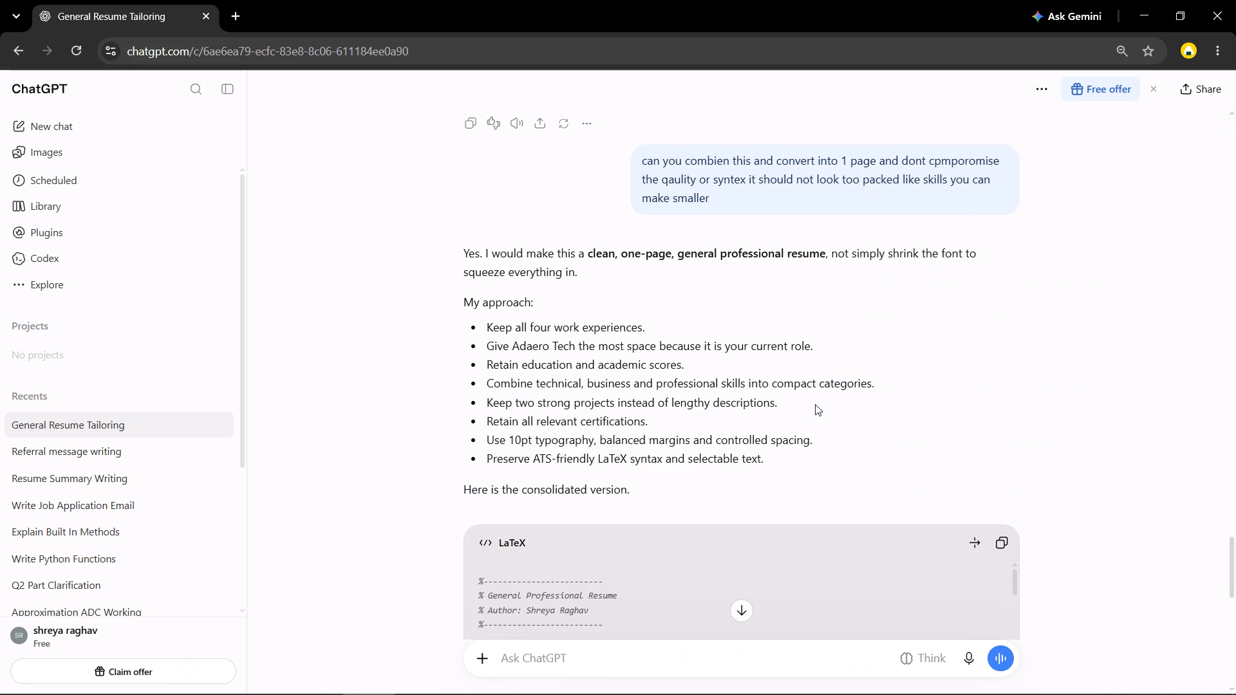
pyautogui.scroll(-1, 815, 404)
pyautogui.hotkey('ctrl', 't')
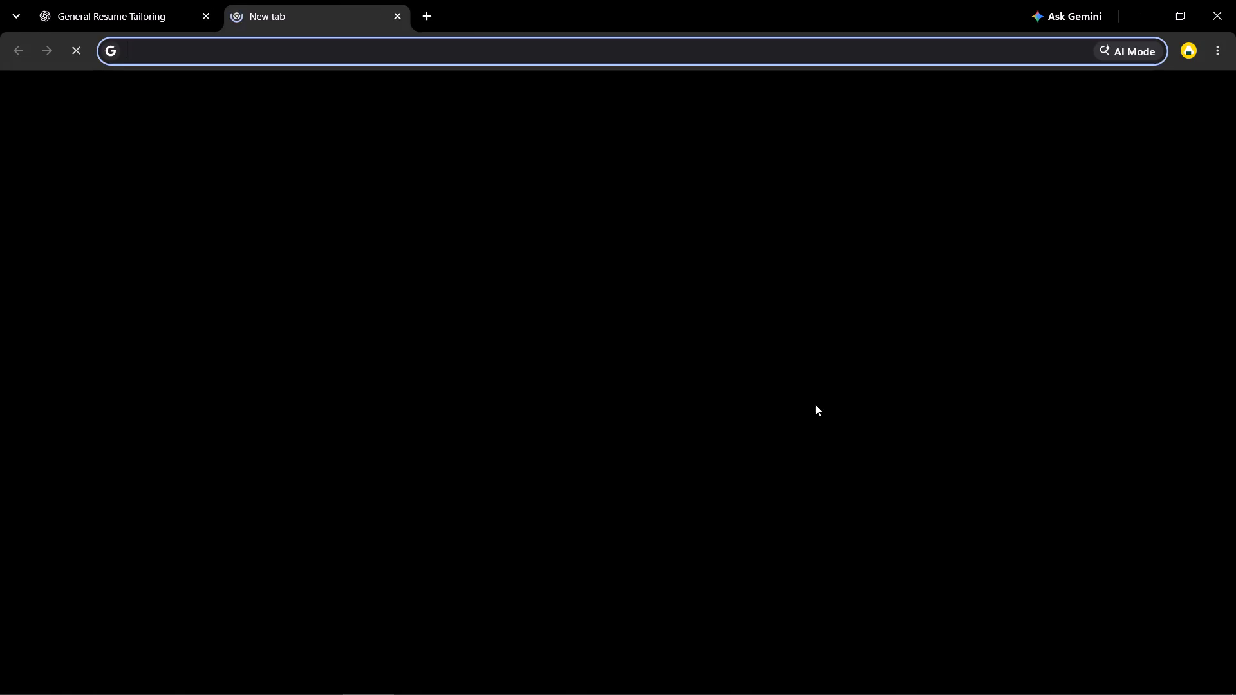
pyautogui.press('l')
pyautogui.press('Return')
pyautogui.hotkey('ctrl', 't')
pyautogui.press('g')
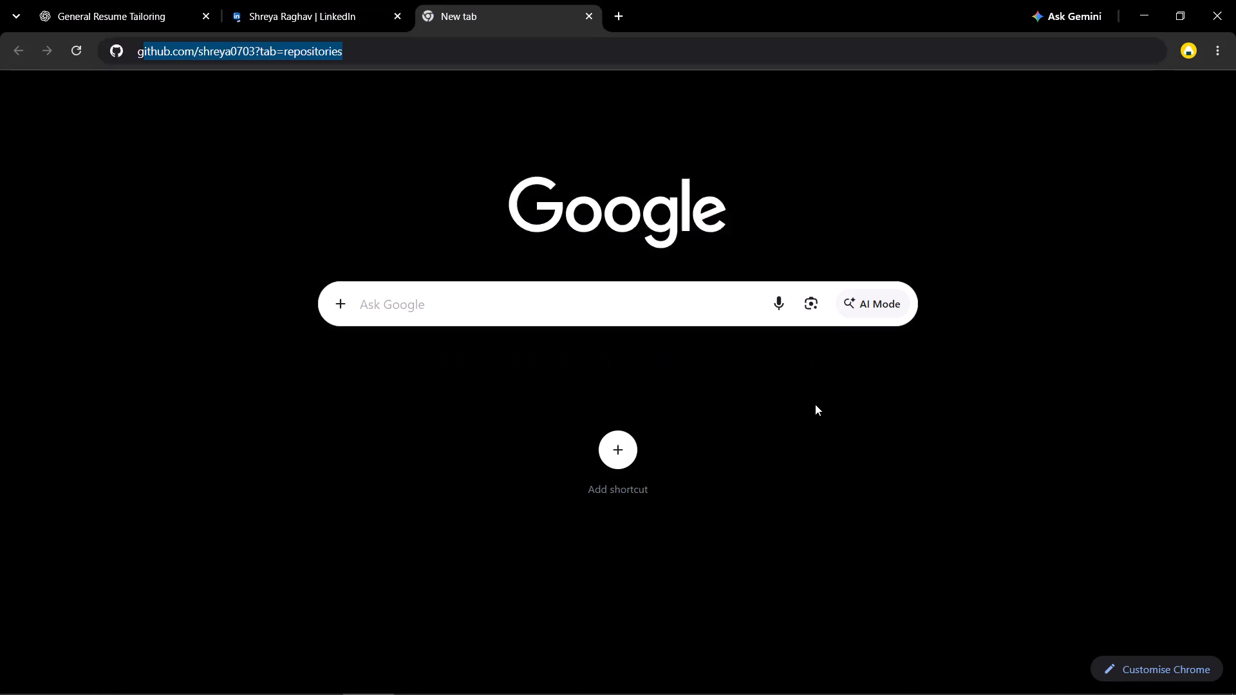
pyautogui.press('Return')
pyautogui.click(339, 5)
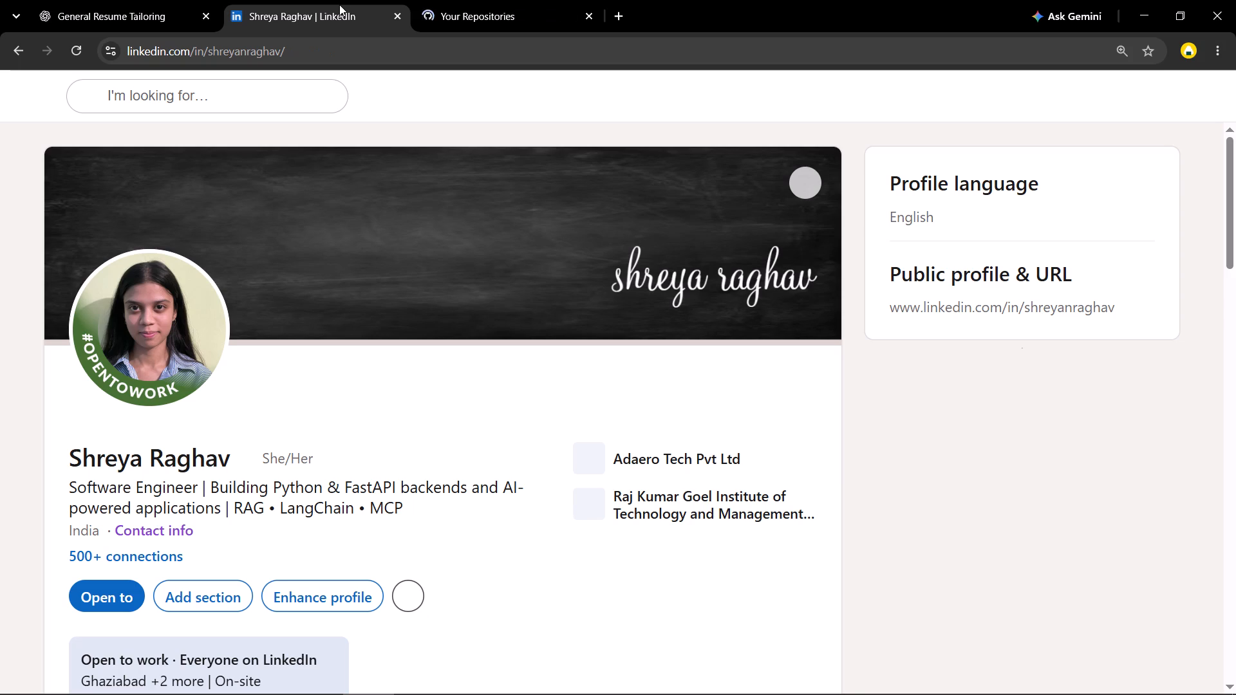
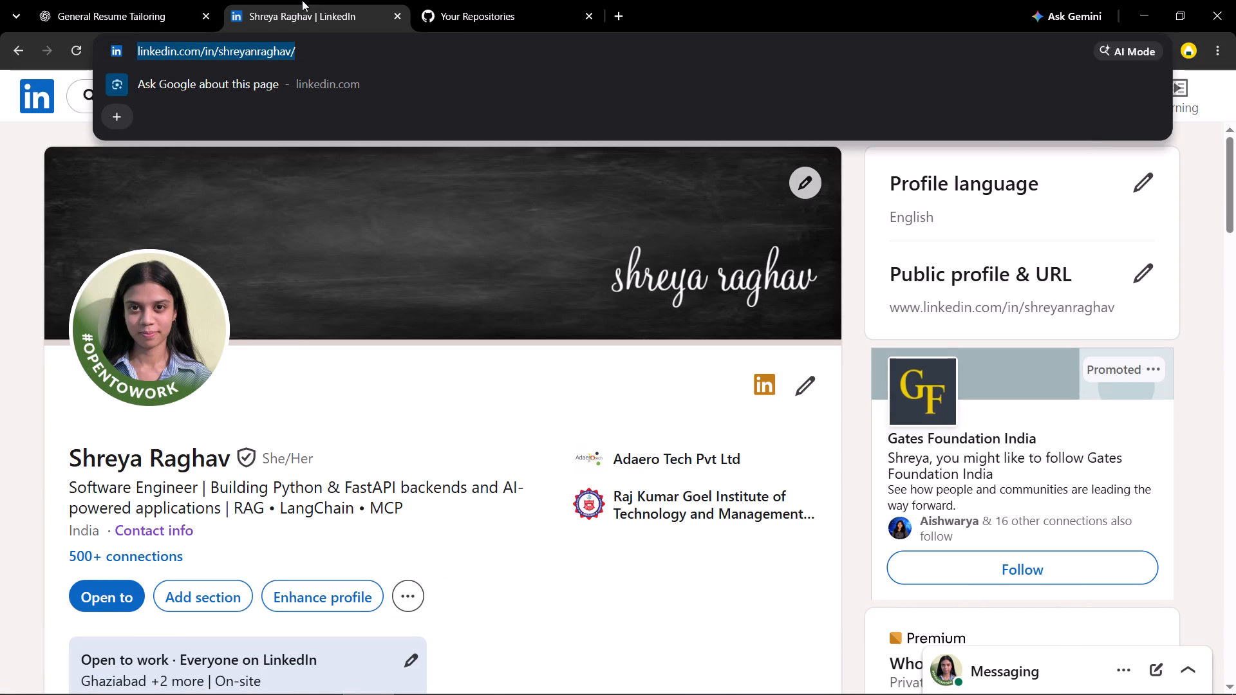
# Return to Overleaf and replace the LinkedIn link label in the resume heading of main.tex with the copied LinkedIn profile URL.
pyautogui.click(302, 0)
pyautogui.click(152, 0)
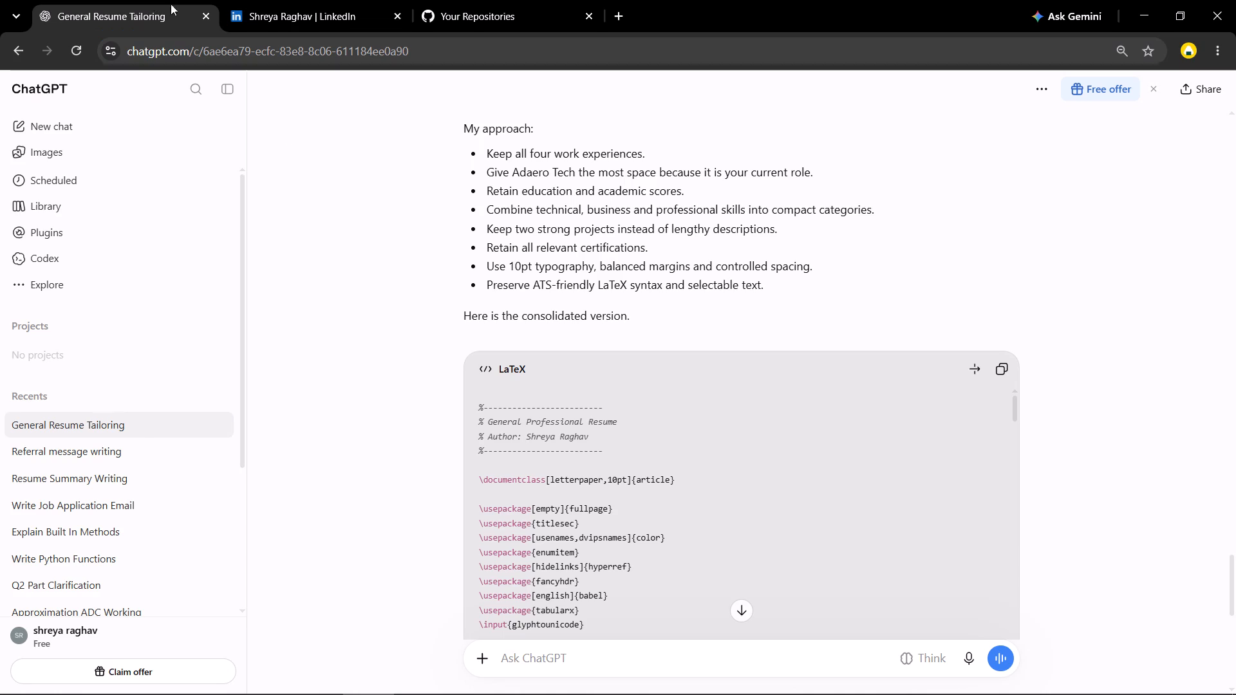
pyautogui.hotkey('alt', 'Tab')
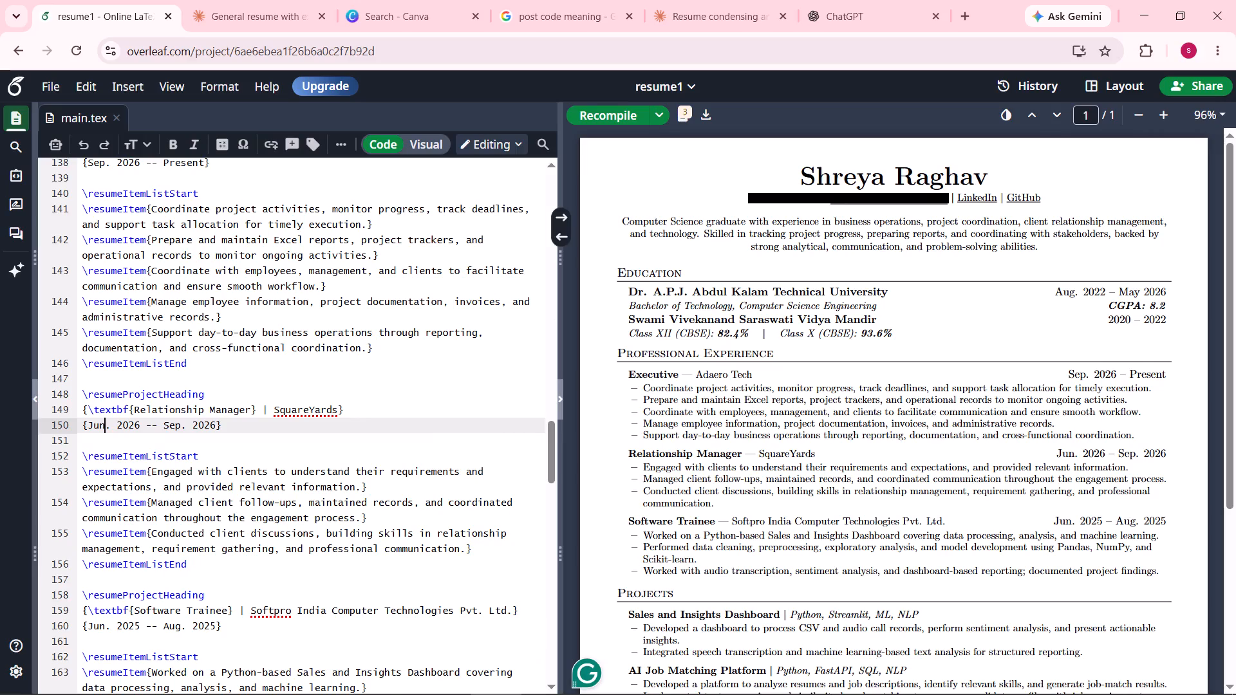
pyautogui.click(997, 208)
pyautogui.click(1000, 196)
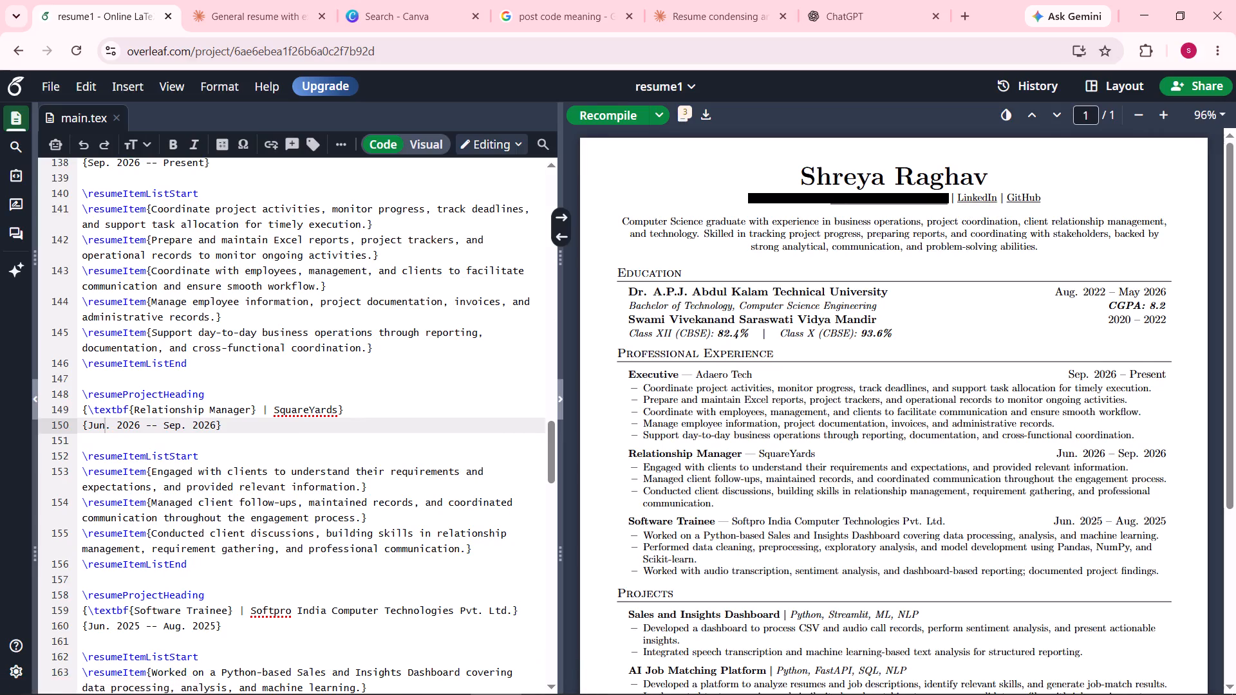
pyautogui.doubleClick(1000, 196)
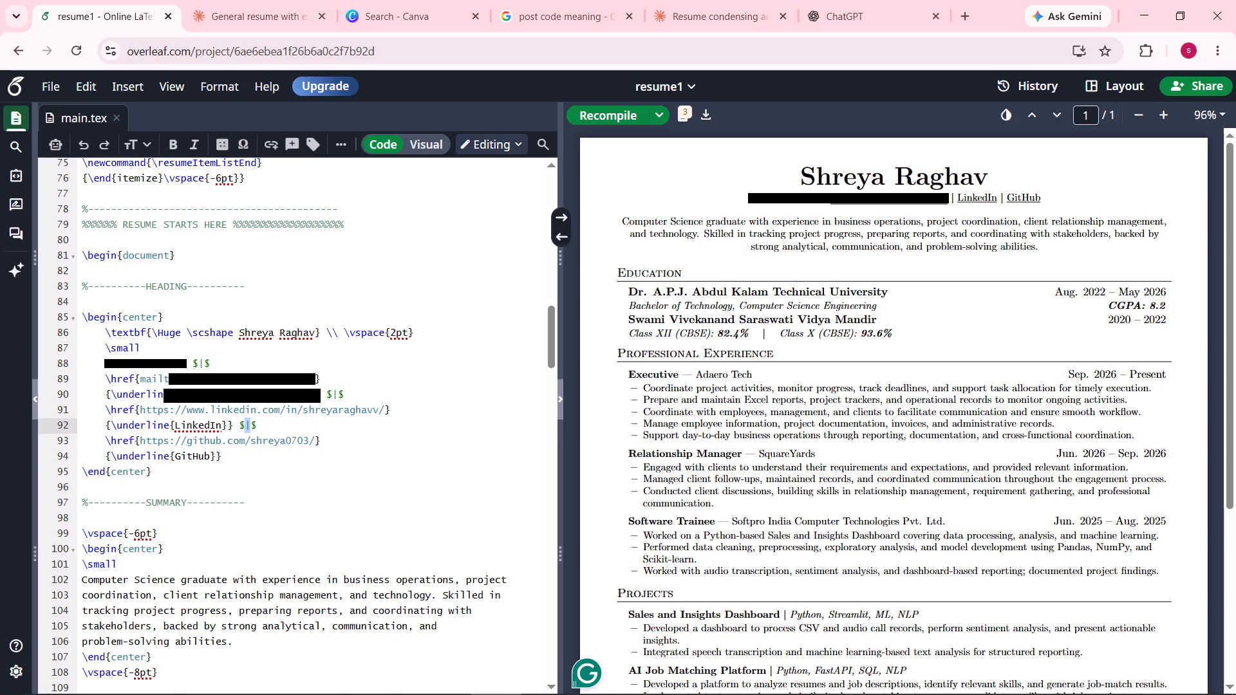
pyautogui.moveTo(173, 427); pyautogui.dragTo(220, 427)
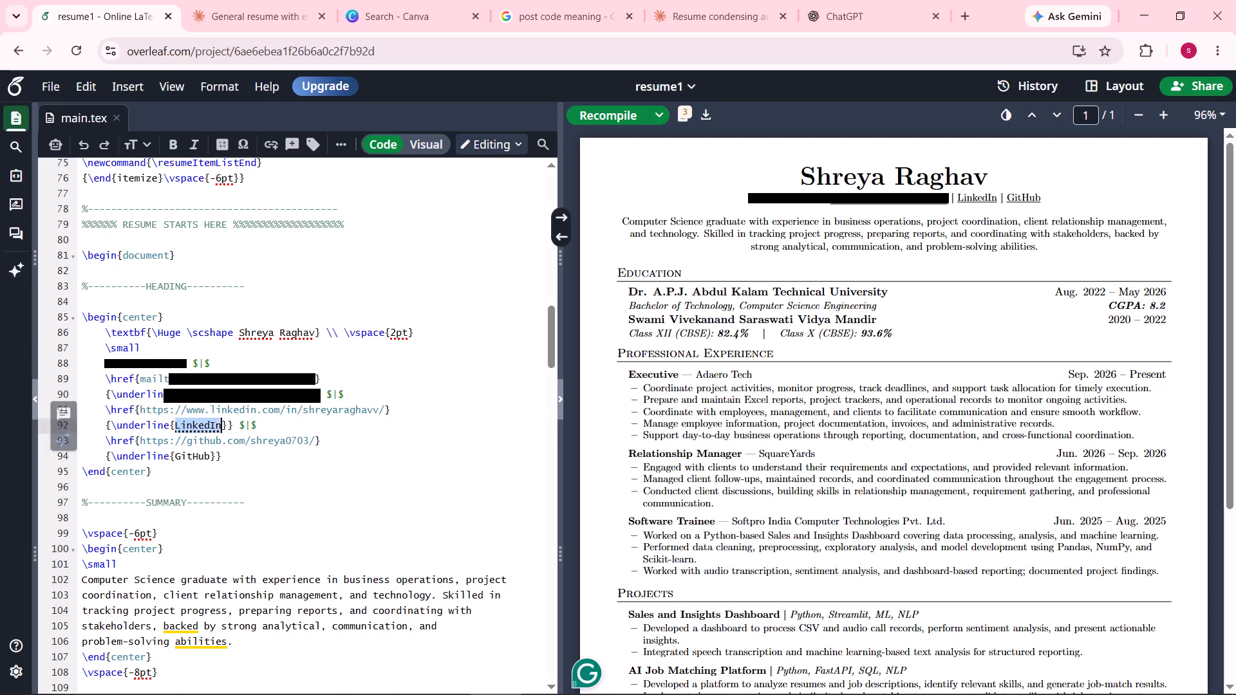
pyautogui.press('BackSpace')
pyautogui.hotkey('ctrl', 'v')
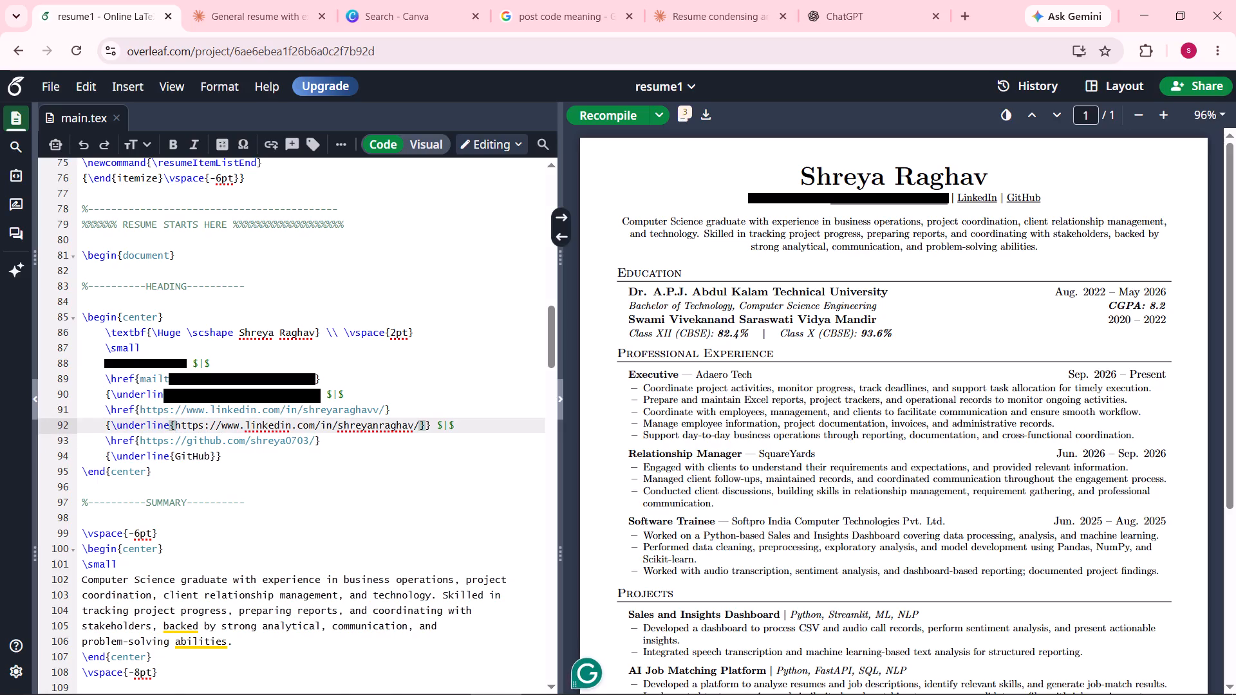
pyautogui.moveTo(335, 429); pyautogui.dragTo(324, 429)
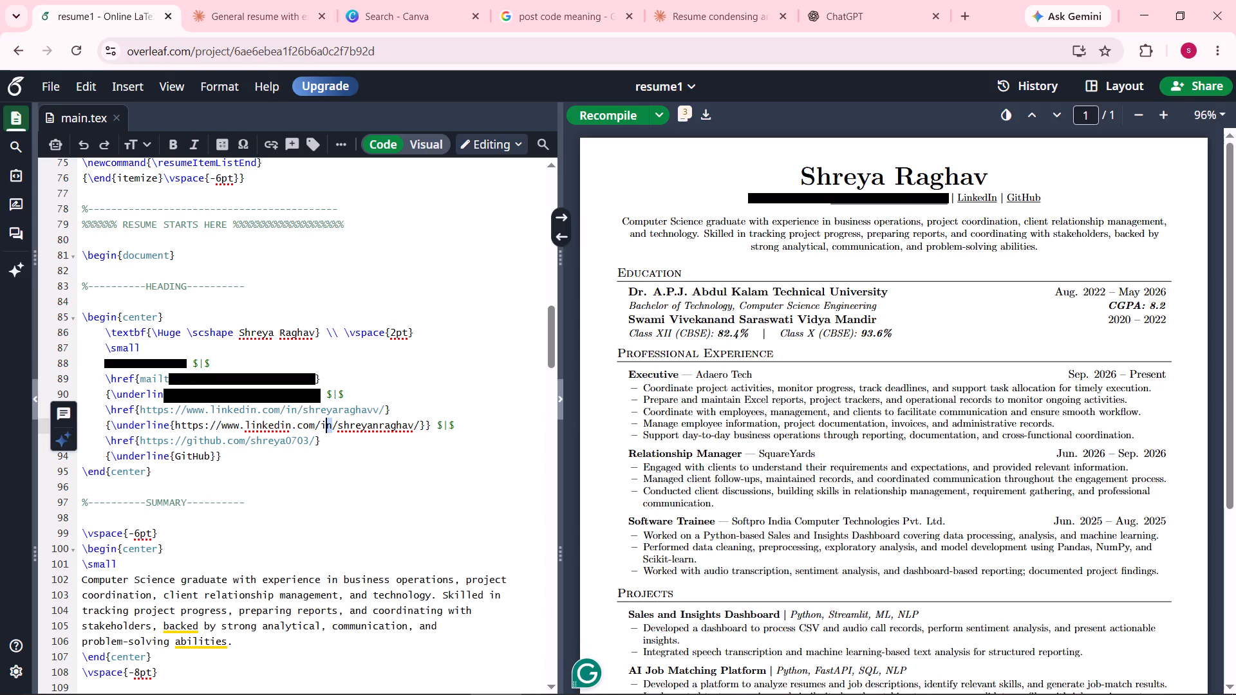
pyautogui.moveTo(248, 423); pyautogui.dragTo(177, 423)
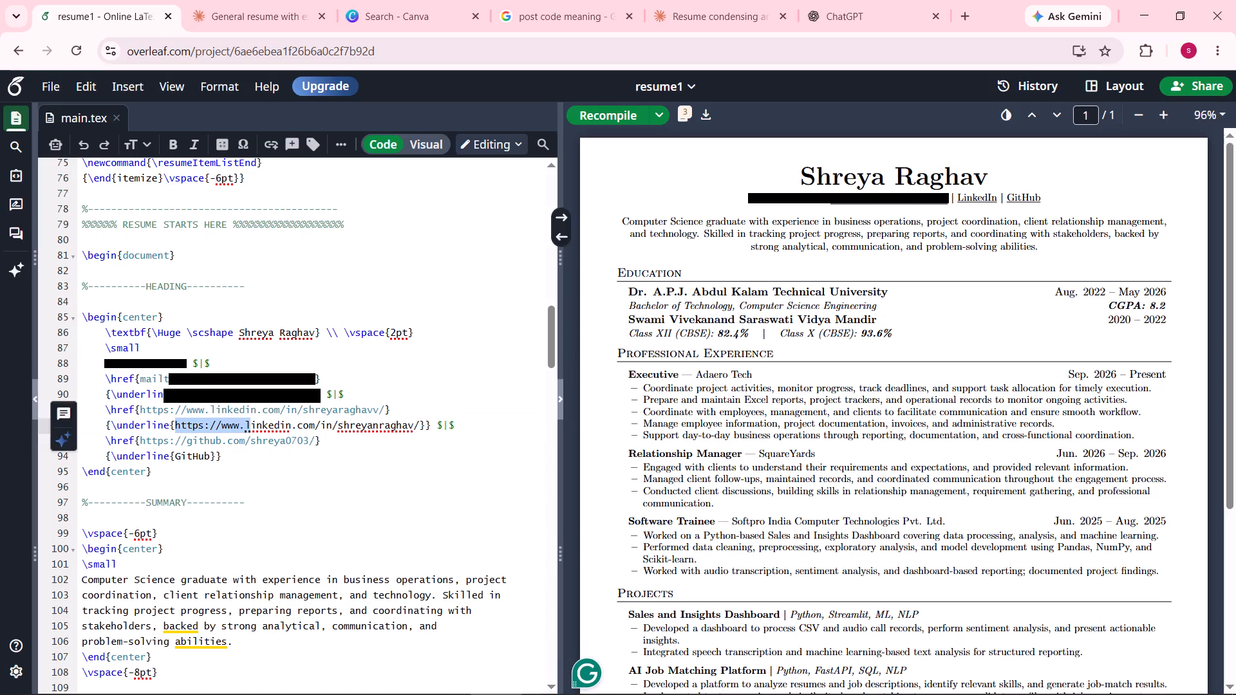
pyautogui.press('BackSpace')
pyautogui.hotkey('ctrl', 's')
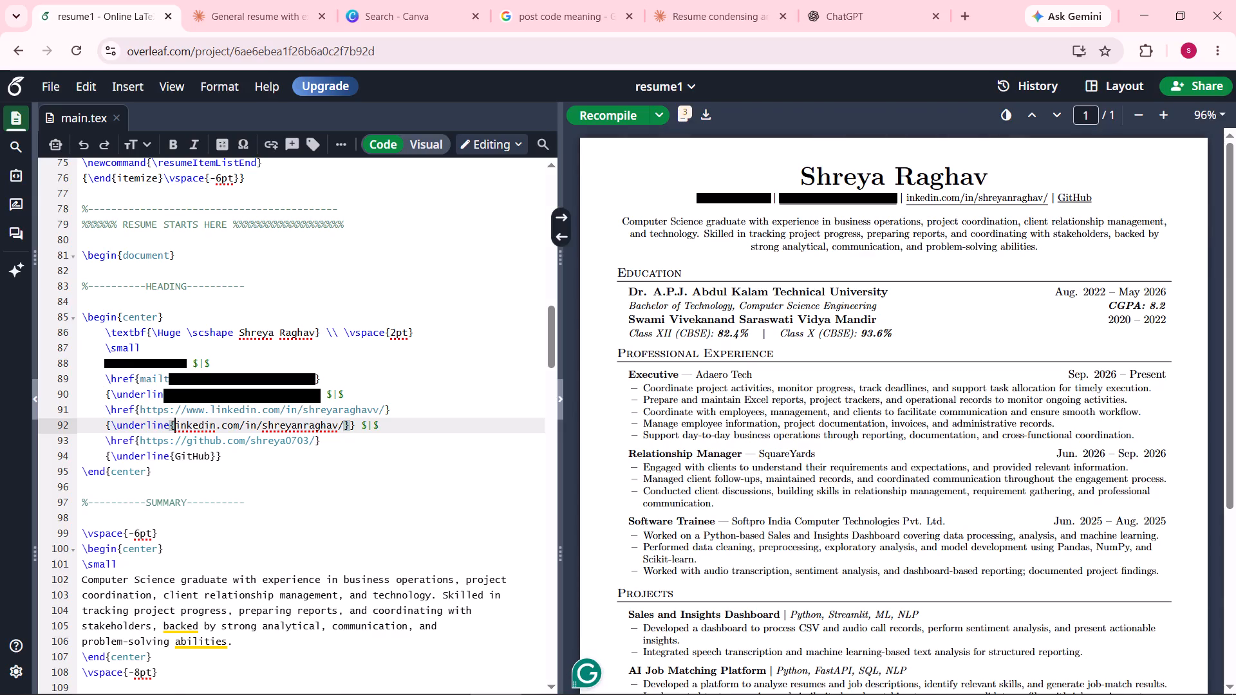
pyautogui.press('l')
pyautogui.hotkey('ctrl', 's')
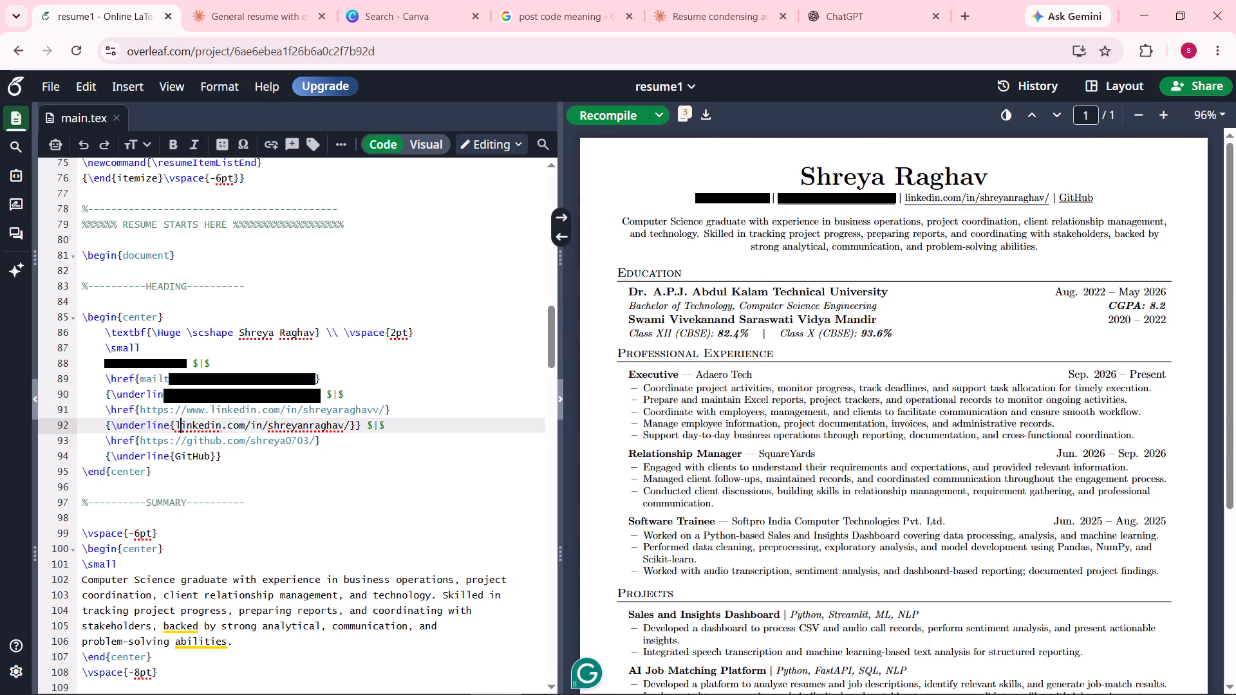
# Open the resume PDF downloaded on 27 October 2026 from the download history and examine it from the header links to the certifications.
pyautogui.hotkey('ctrl', 't')
pyautogui.hotkey('ctrl', 'j')
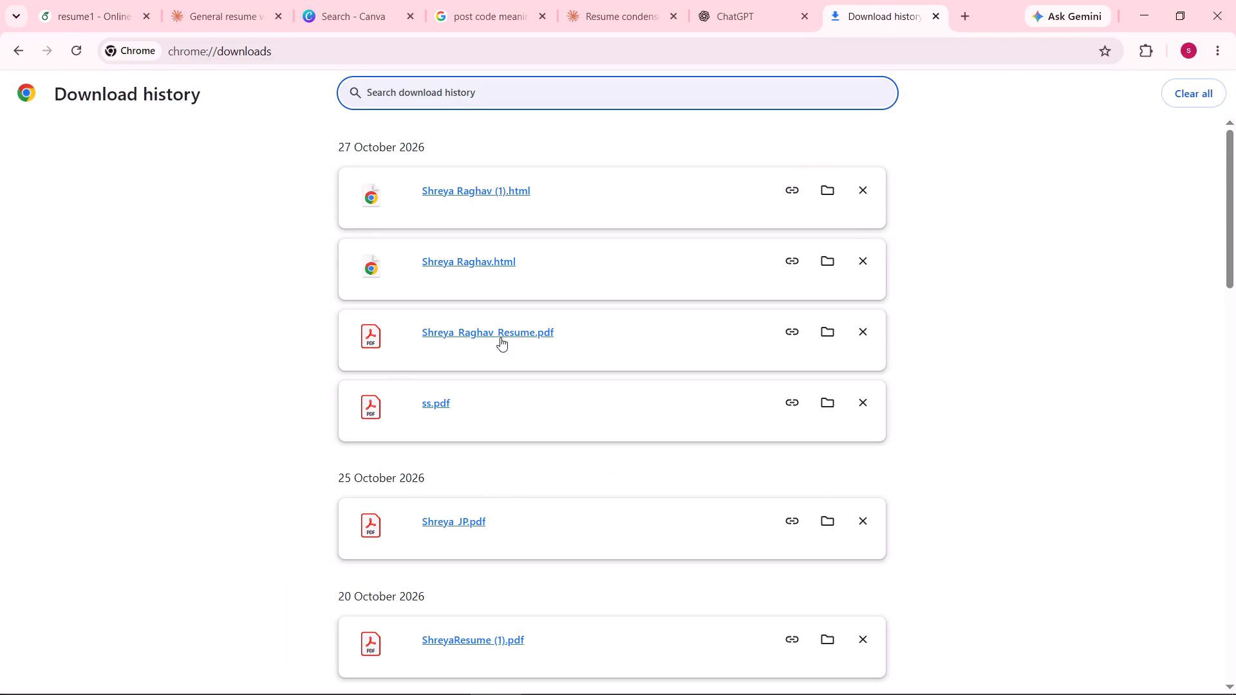
pyautogui.click(501, 337)
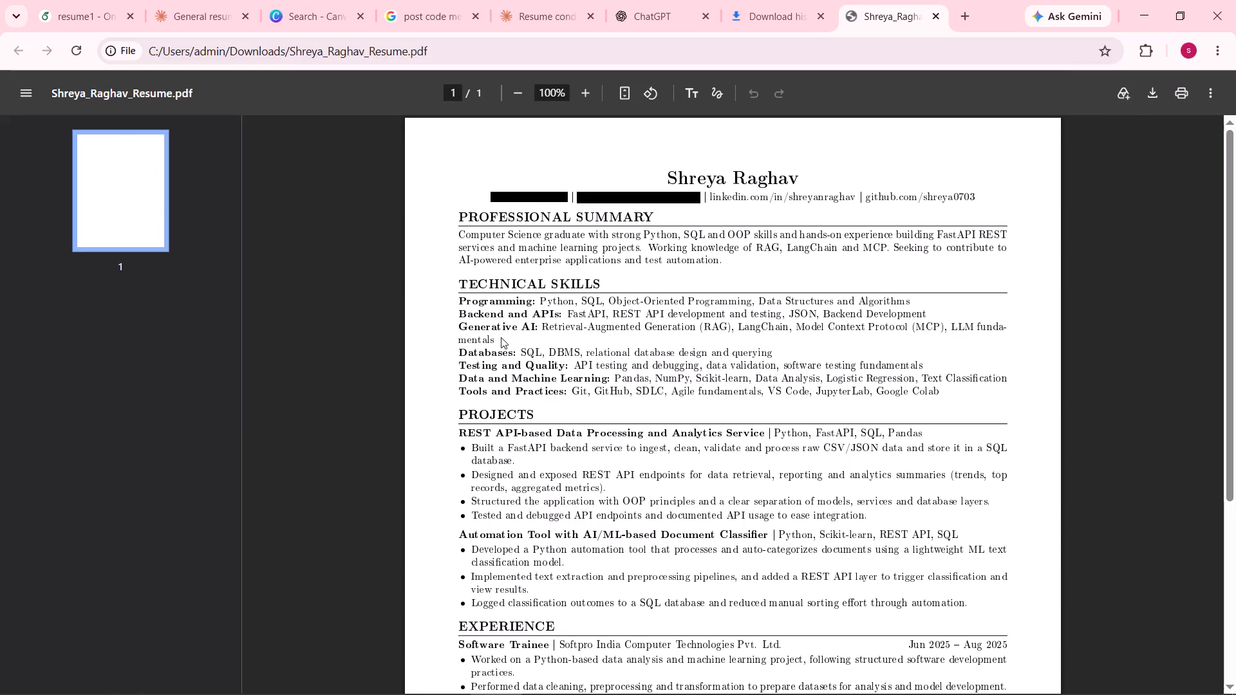
pyautogui.keyDown('ctrl'); pyautogui.scroll(1, 501, 337); pyautogui.keyUp('ctrl')
pyautogui.scroll(2, 501, 337)
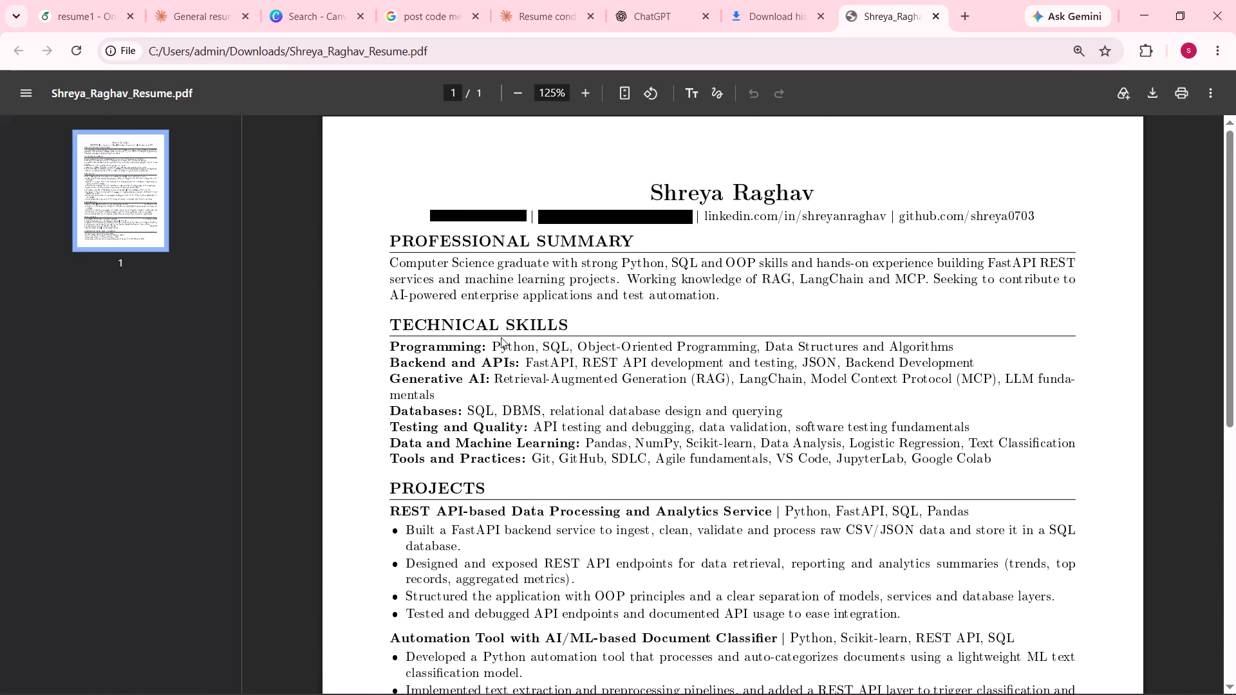
pyautogui.scroll(-1, 501, 337)
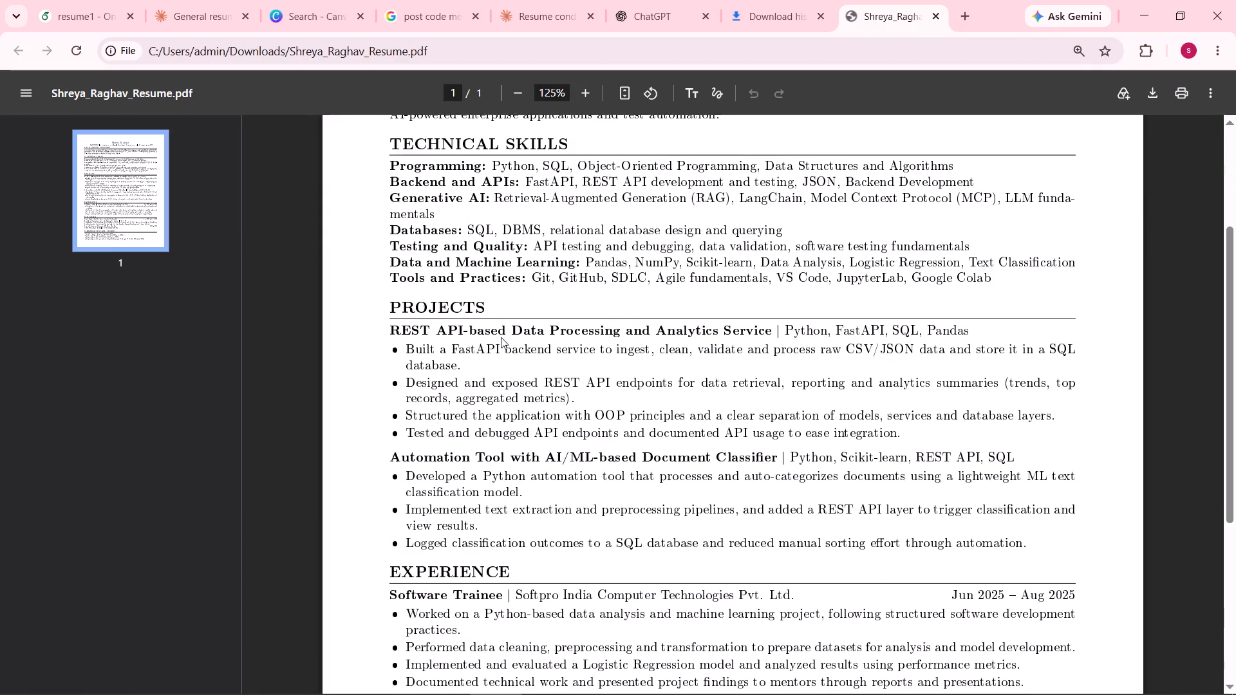
pyautogui.scroll(-1, 501, 337)
pyautogui.scroll(-1, 585, 447)
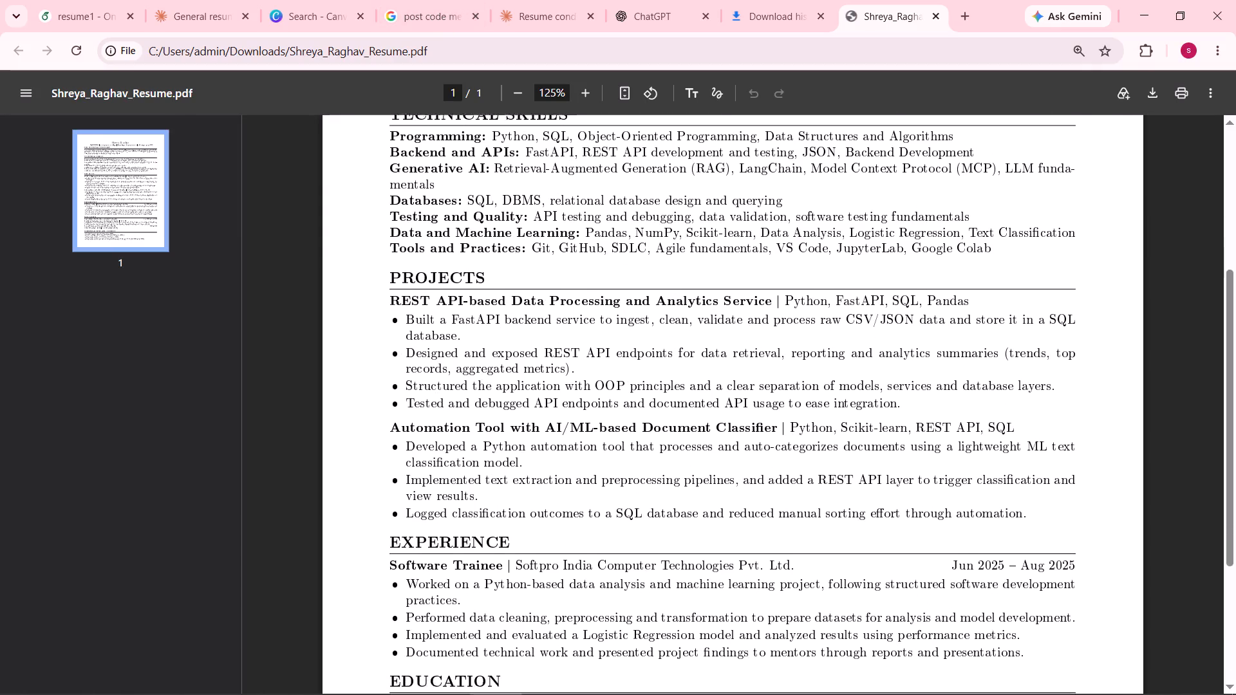
pyautogui.scroll(-1, 585, 447)
pyautogui.scroll(1, 585, 447)
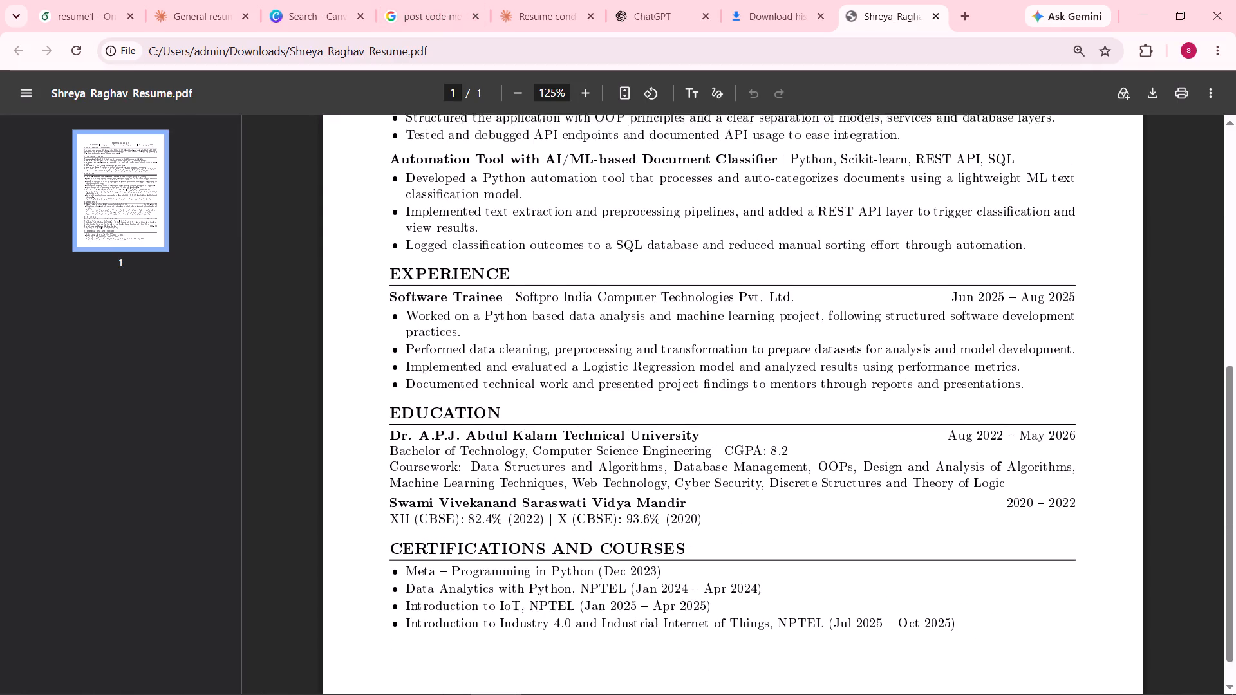
pyautogui.scroll(3, 585, 447)
pyautogui.keyDown('ctrl'); pyautogui.scroll(-1, 585, 447); pyautogui.keyUp('ctrl')
pyautogui.scroll(-1, 585, 447)
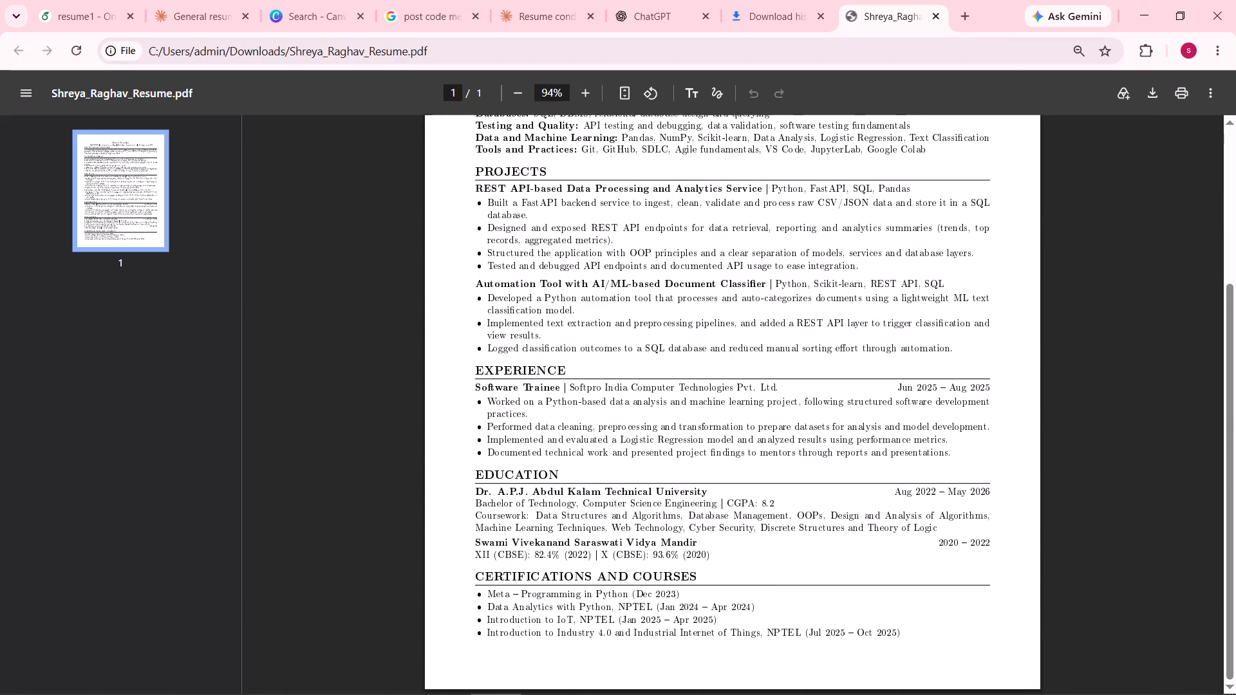
pyautogui.scroll(5, 585, 447)
# Open ShreyaResume (1).pdf from the download history and copy the LinkedIn address in its header.
pyautogui.hotkey('ctrl', 'j')
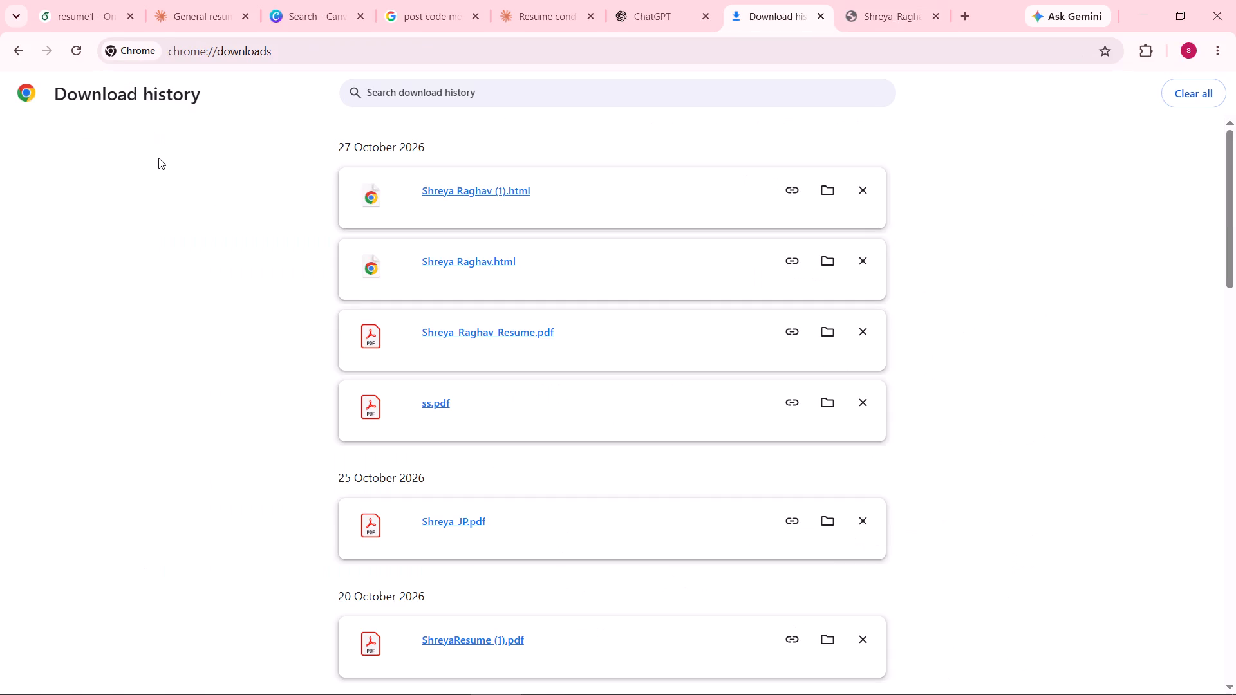
pyautogui.scroll(-1, 351, 349)
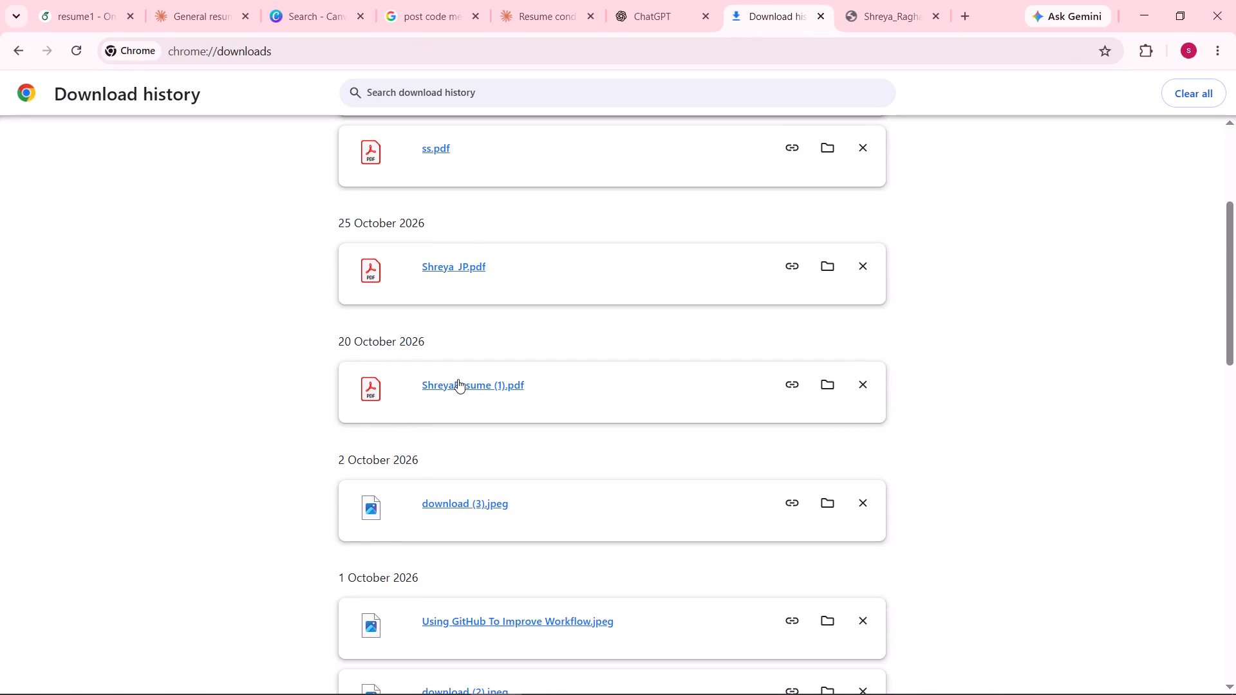
pyautogui.click(458, 379)
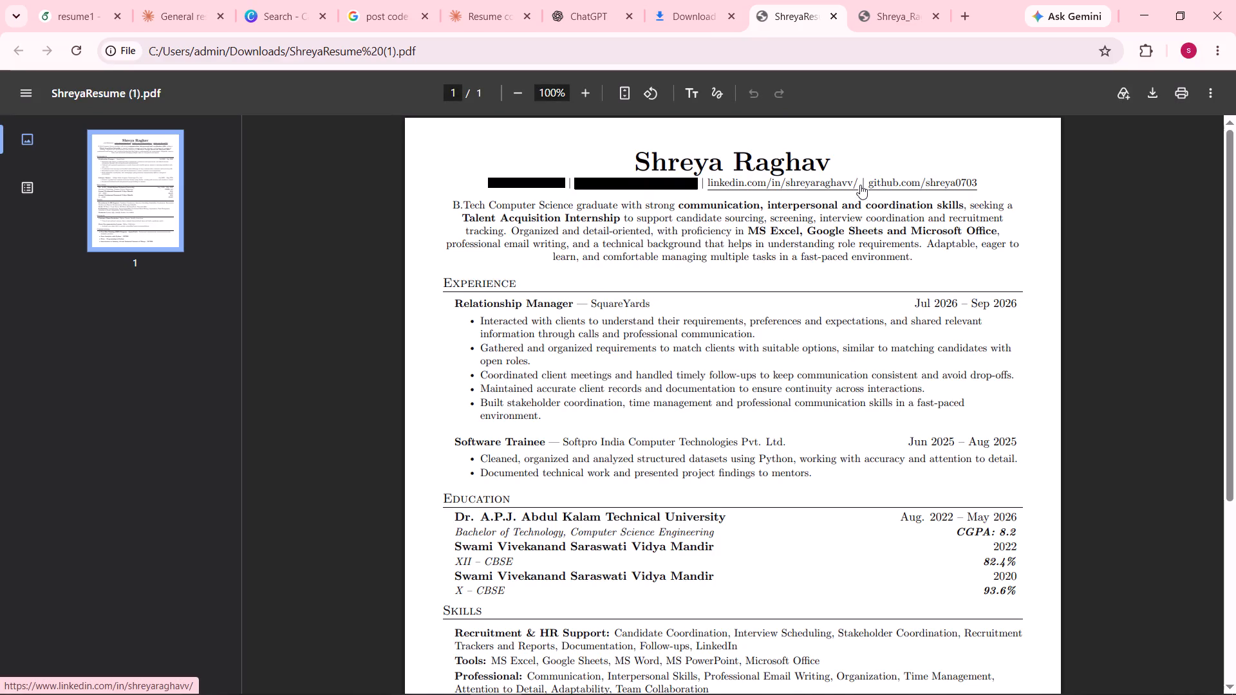
pyautogui.moveTo(861, 180); pyautogui.dragTo(709, 188)
pyautogui.hotkey('ctrl', 'c')
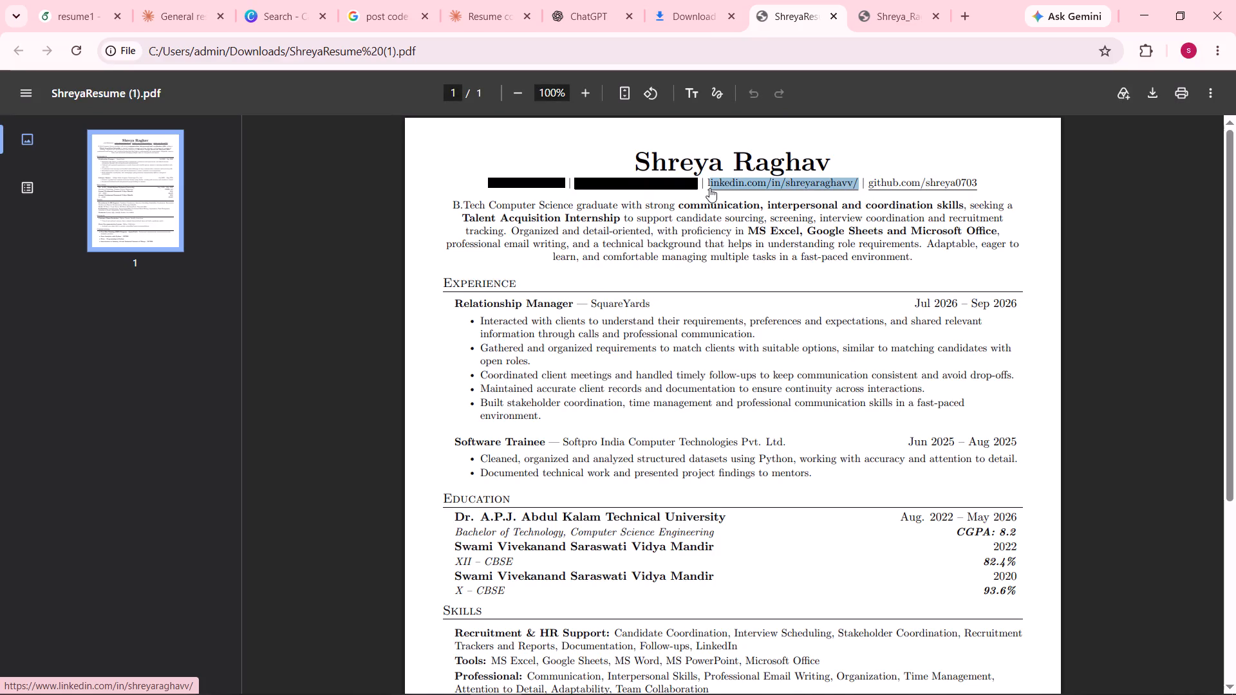
# Replace the LinkedIn link text in the heading of Overleaf's main.tex with the address copied from the older resume.
pyautogui.hotkey('alt', 'Tab')
pyautogui.hotkey('alt', 'Tab')
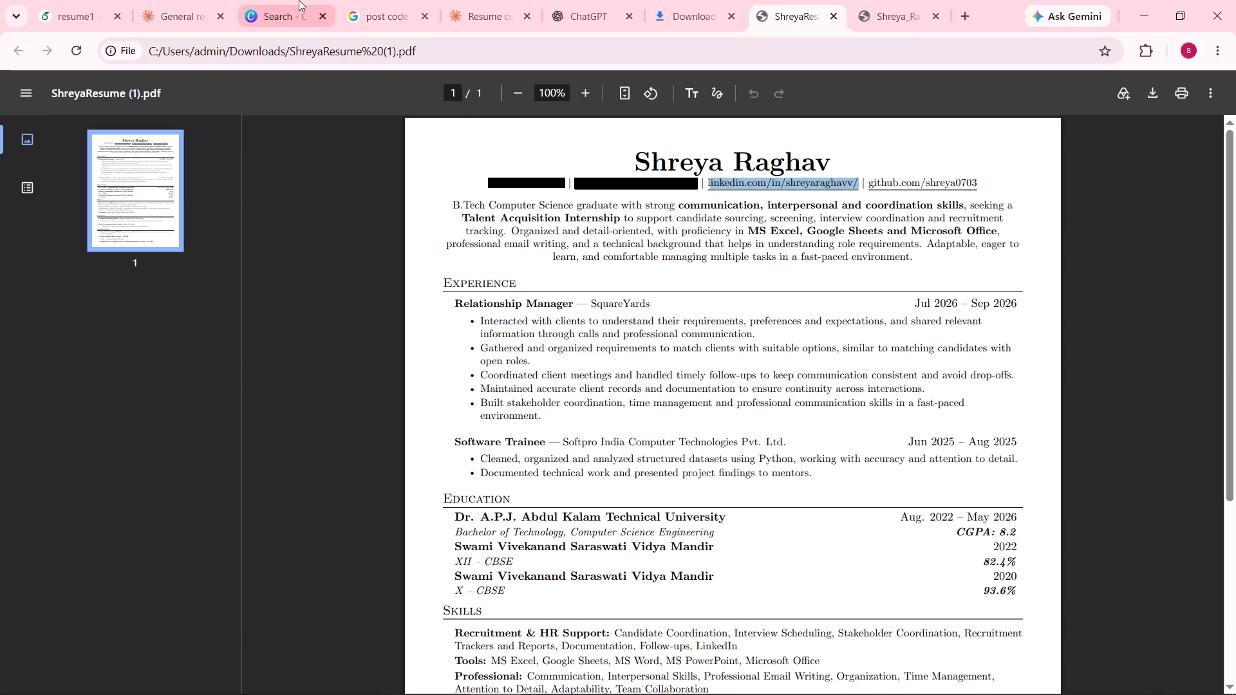
pyautogui.click(51, 0)
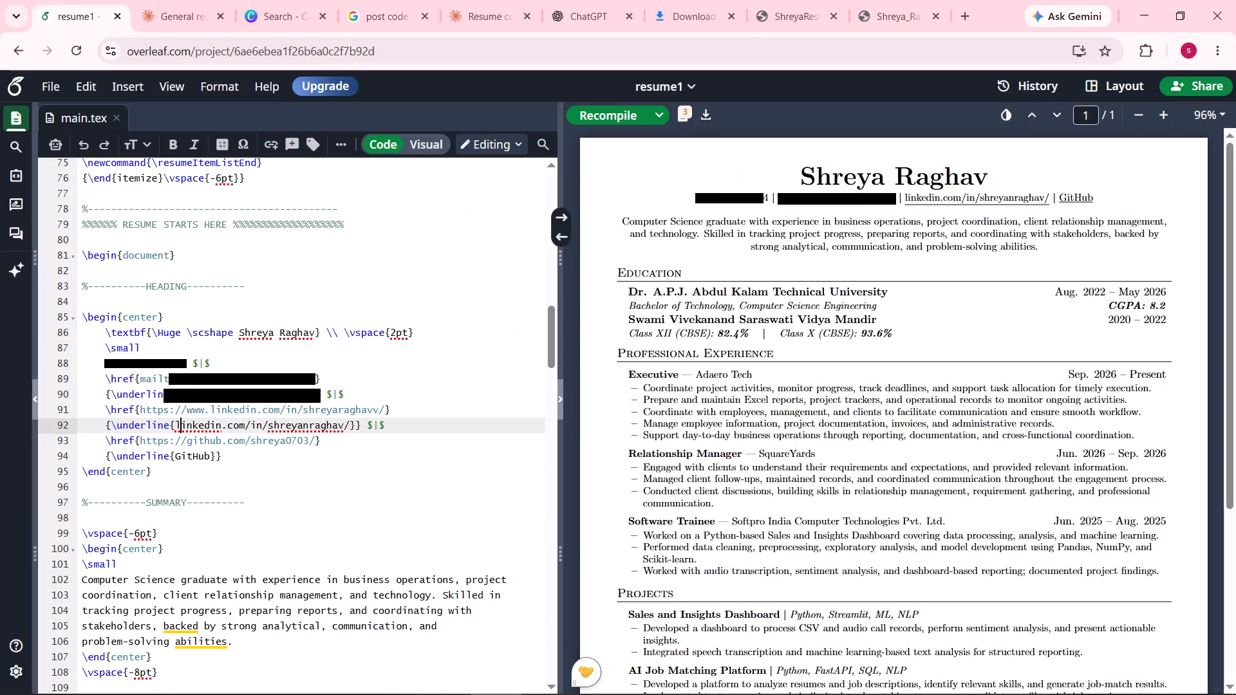
pyautogui.moveTo(349, 427); pyautogui.dragTo(288, 422)
pyautogui.moveTo(288, 422); pyautogui.dragTo(177, 426)
pyautogui.press('BackSpace')
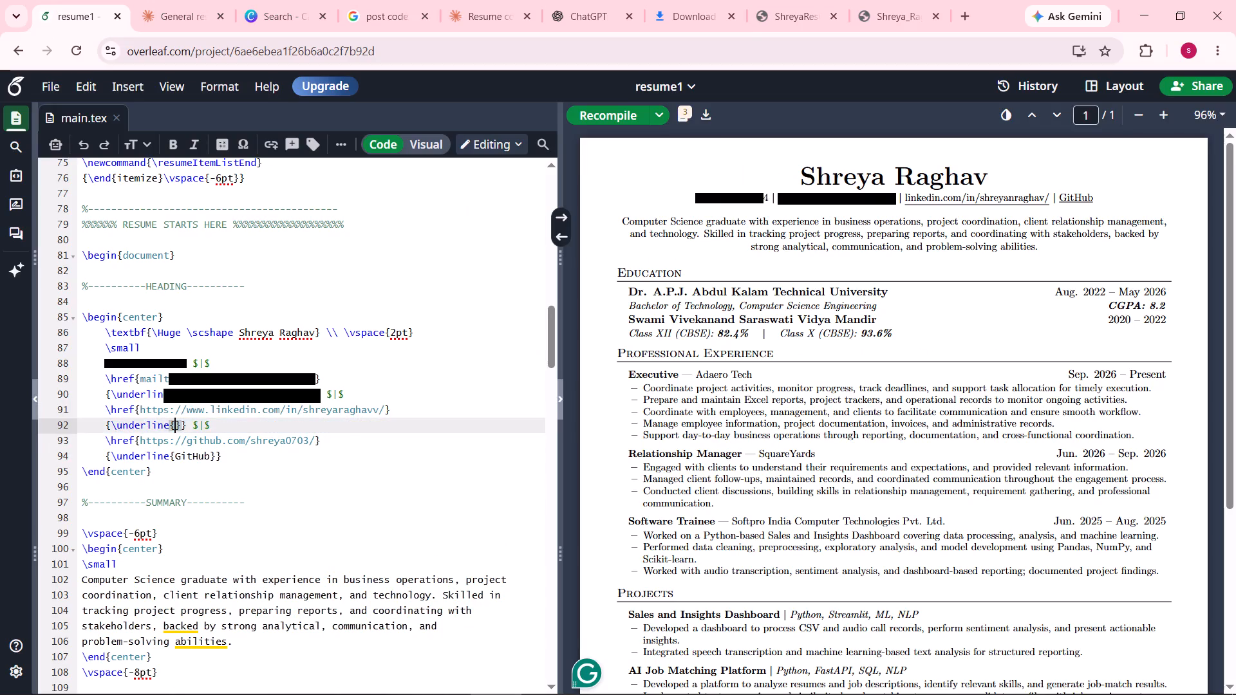
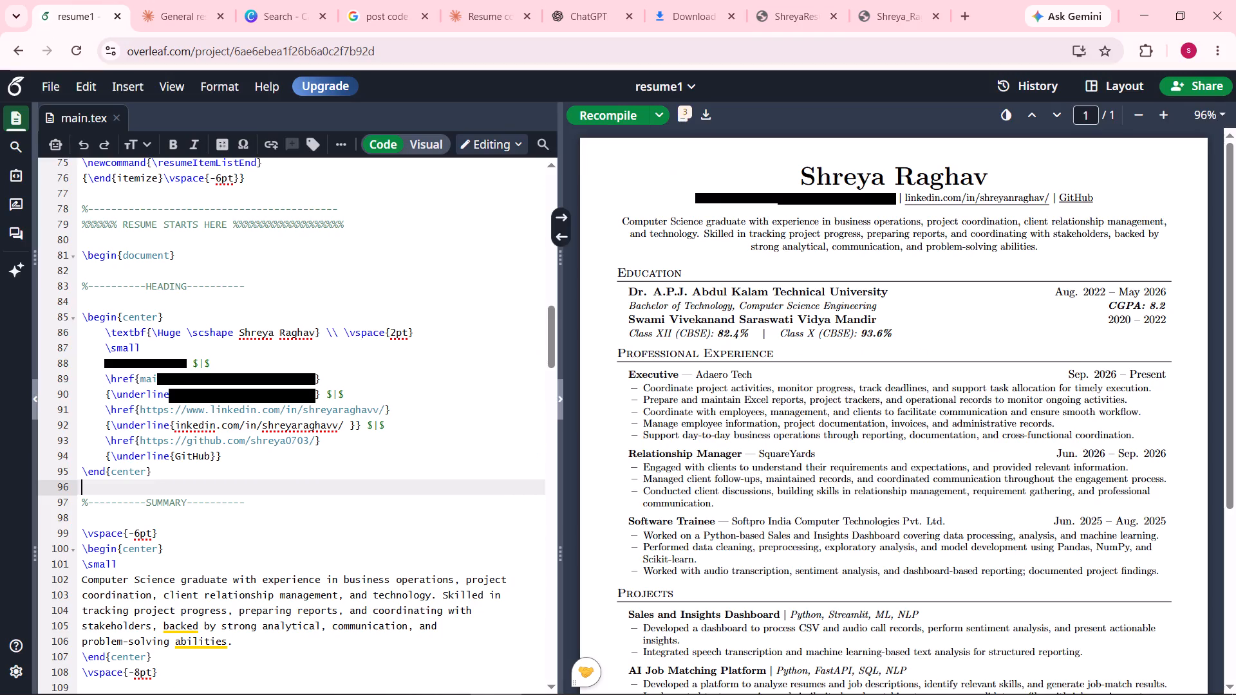
pyautogui.moveTo(211, 458); pyautogui.dragTo(178, 456)
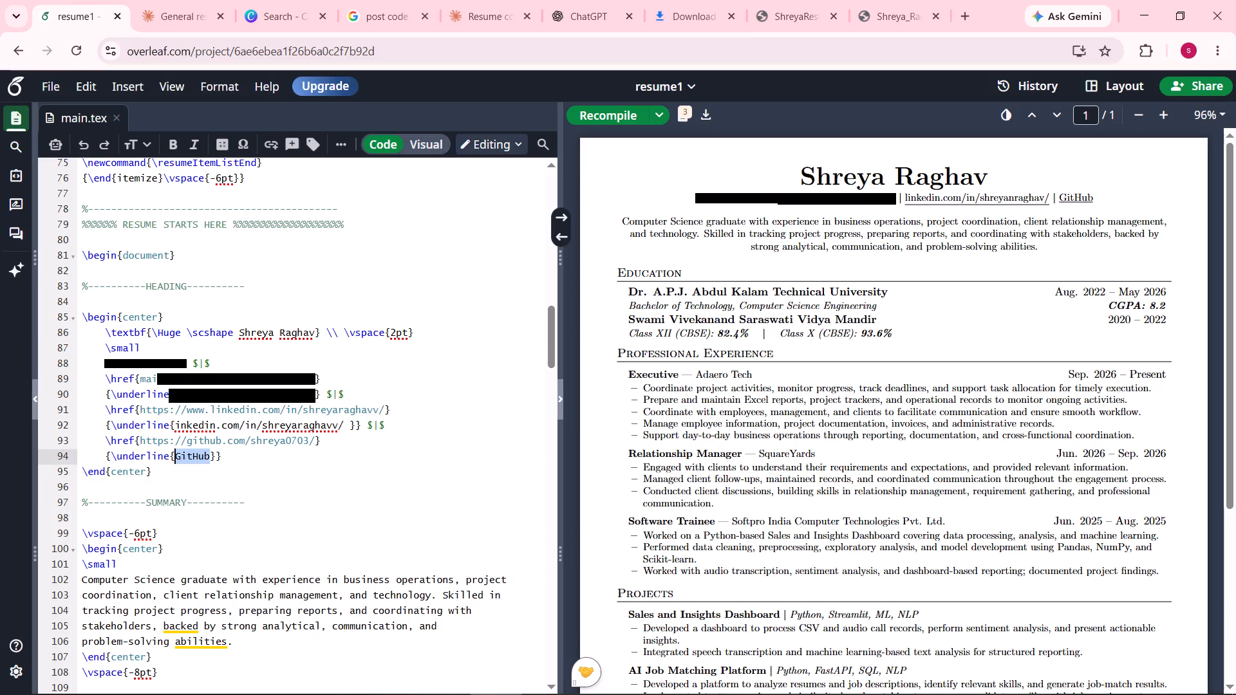
pyautogui.moveTo(178, 456); pyautogui.dragTo(177, 454)
pyautogui.press('BackSpace')
pyautogui.hotkey('ctrl', 'v')
pyautogui.hotkey('ctrl', 's')
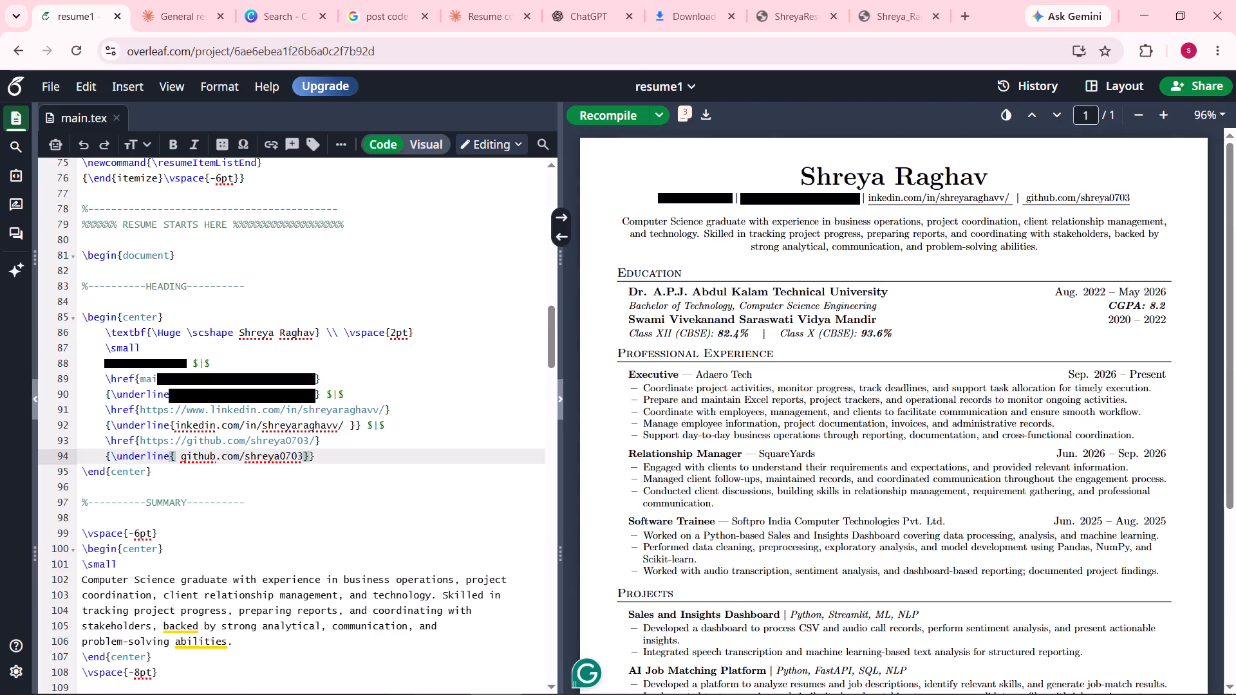
pyautogui.scroll(-1, 830, 347)
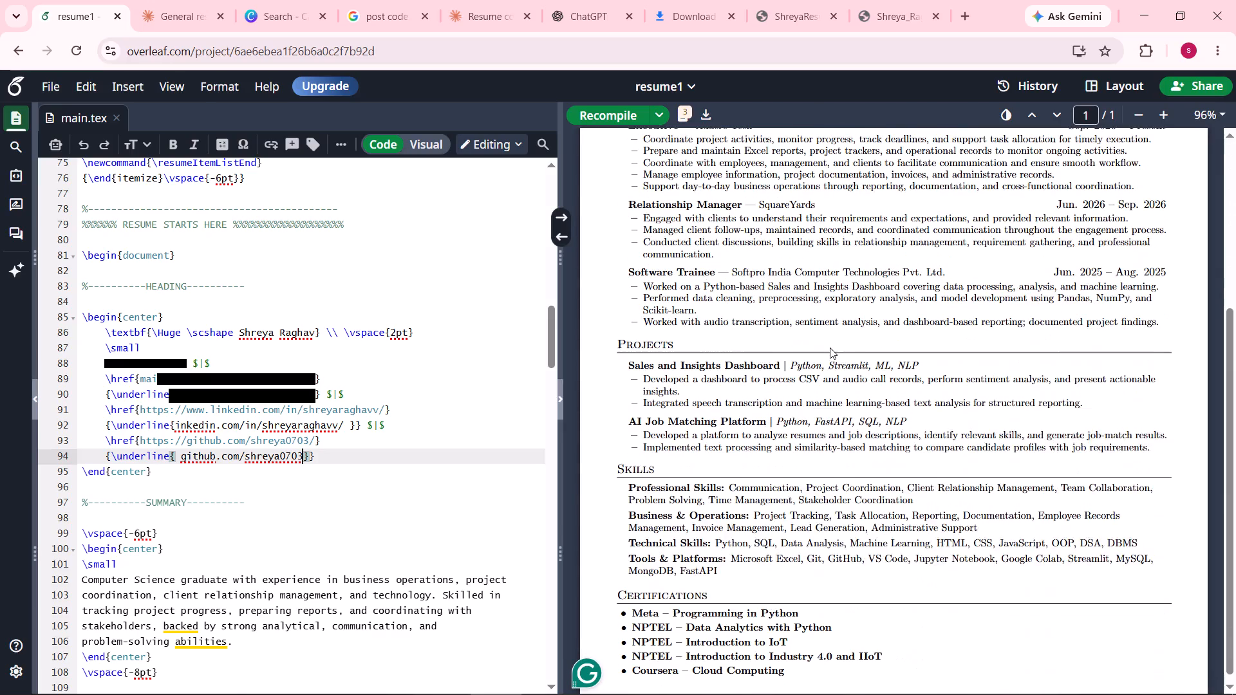
pyautogui.scroll(-1, 830, 347)
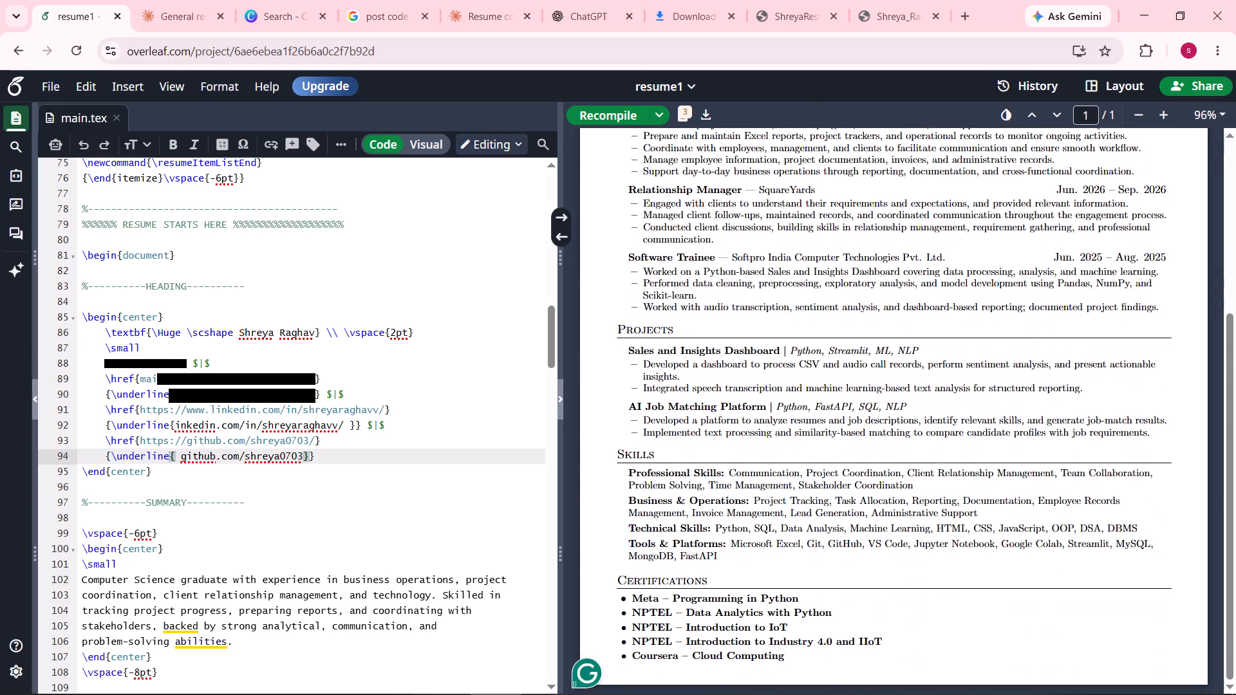
pyautogui.scroll(6, 830, 347)
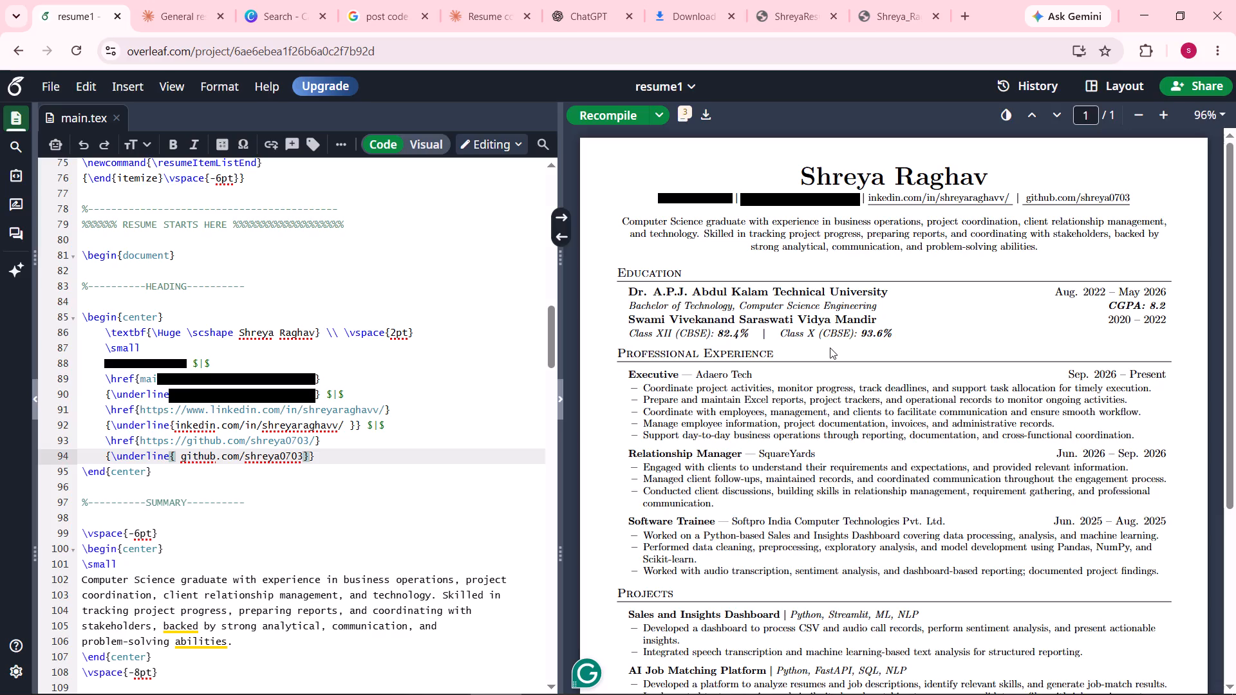
# Search the web for adaero tech pvt ltd and copy the company's full name from the business profile.
pyautogui.hotkey('ctrl', 't')
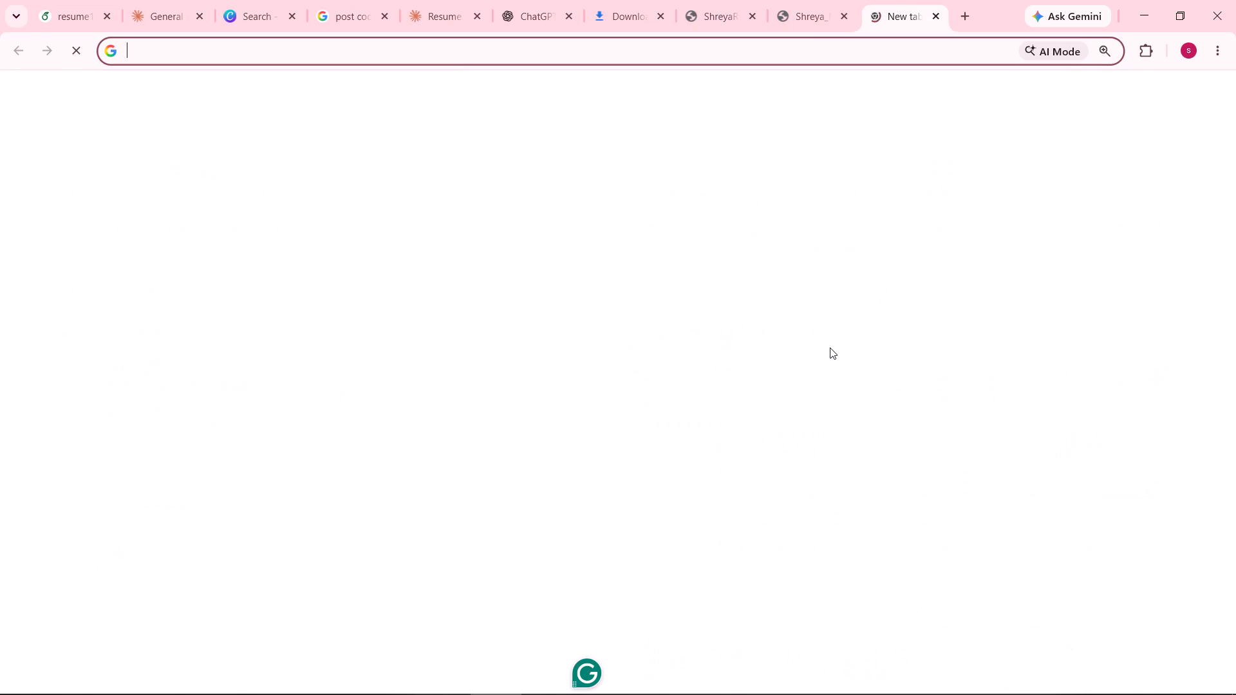
pyautogui.write('ada')
pyautogui.write('ero')
pyautogui.press('Return')
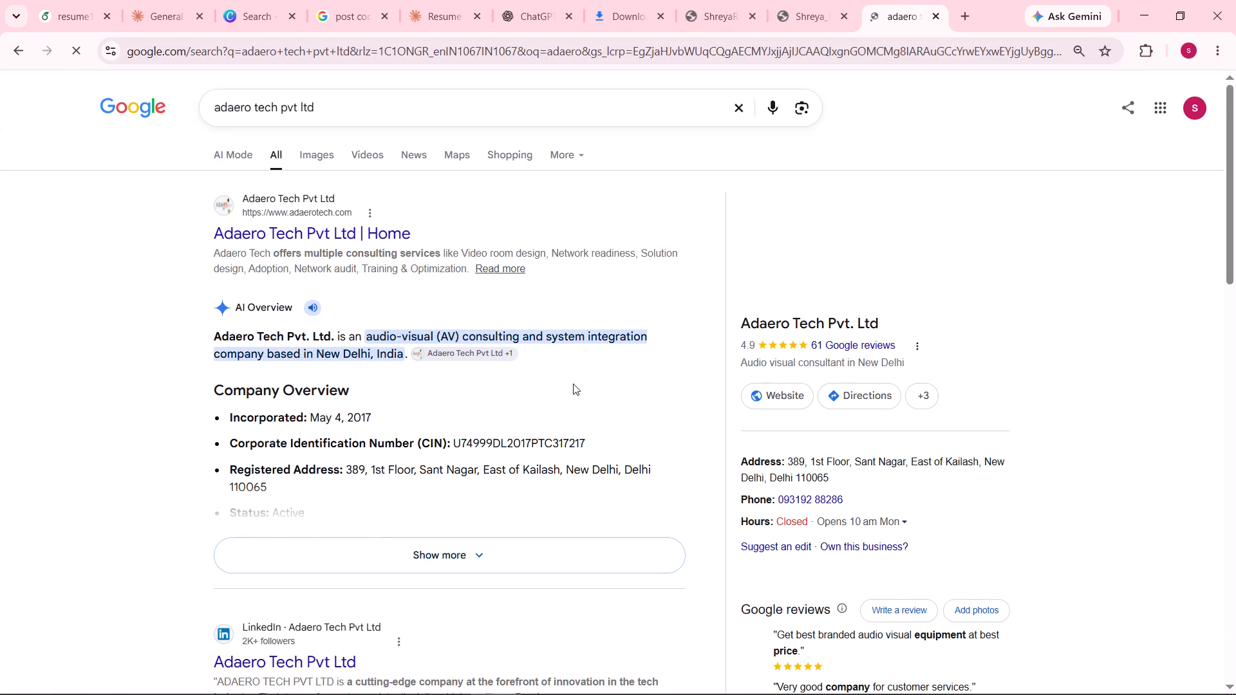
pyautogui.moveTo(888, 326); pyautogui.dragTo(807, 322)
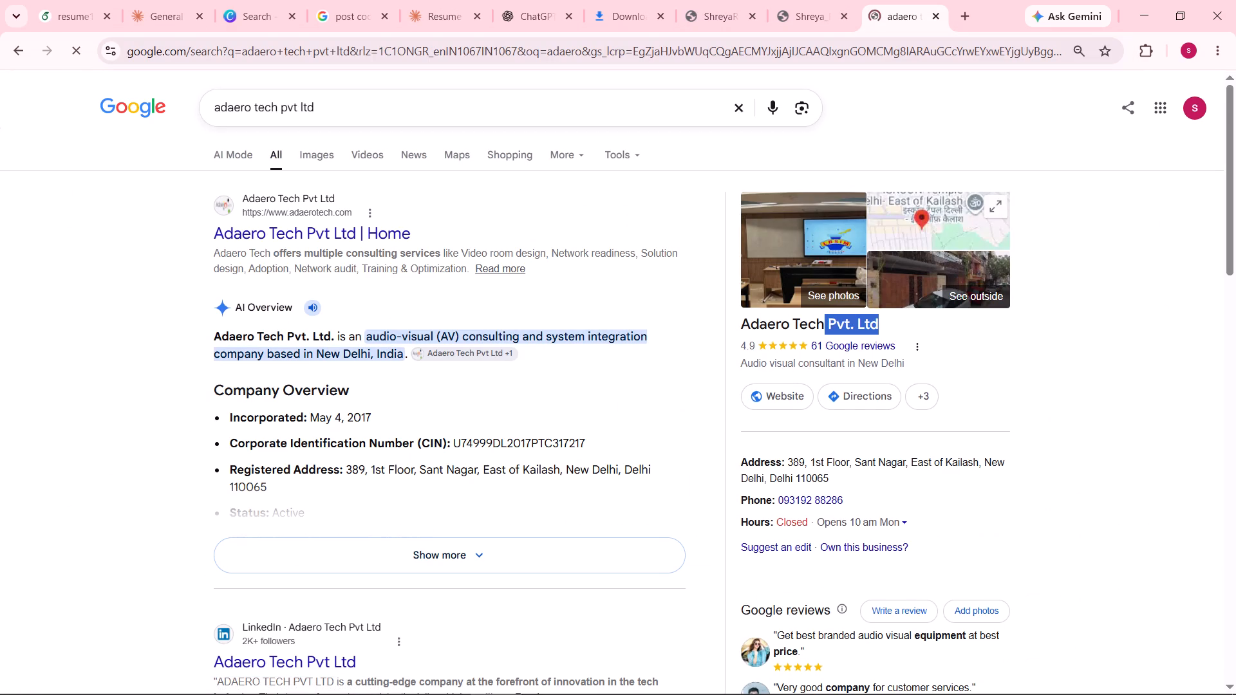
pyautogui.moveTo(807, 322); pyautogui.dragTo(736, 329)
pyautogui.hotkey('ctrl', 'c')
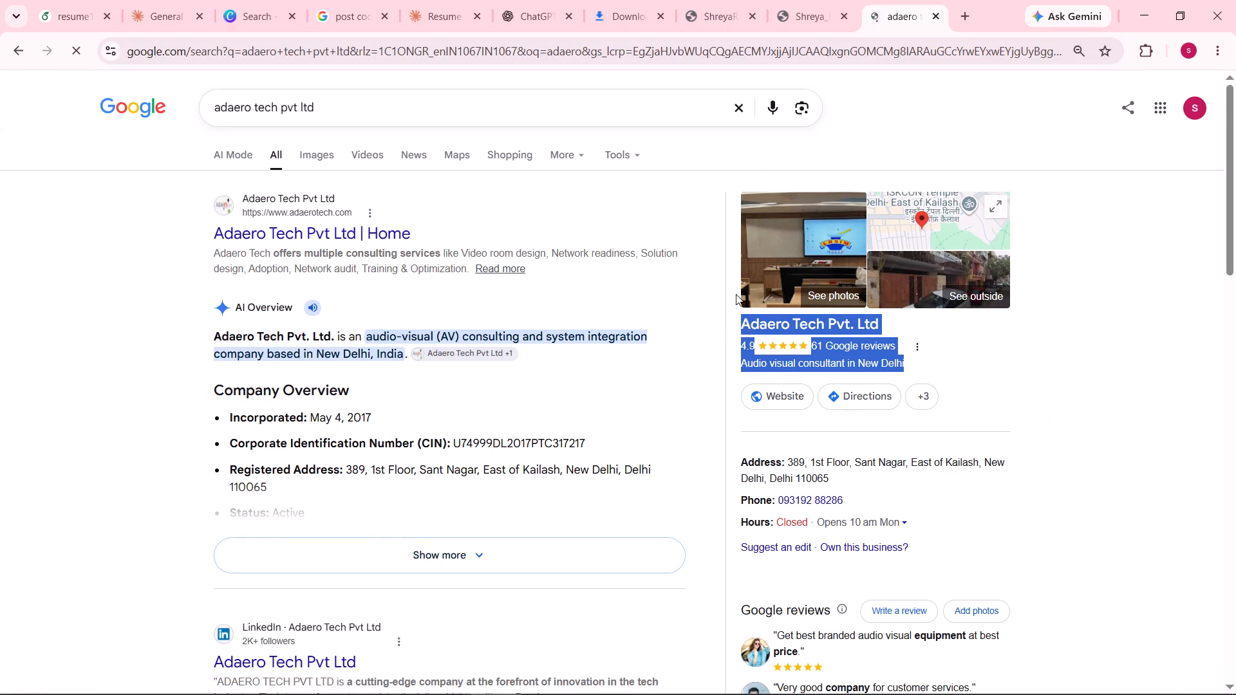
# Change the Executive entry's employer in main.tex to the copied Adaero Tech Pvt. Ltd, remove the extra pasted lines and recompile.
pyautogui.click(91, 0)
pyautogui.doubleClick(762, 375)
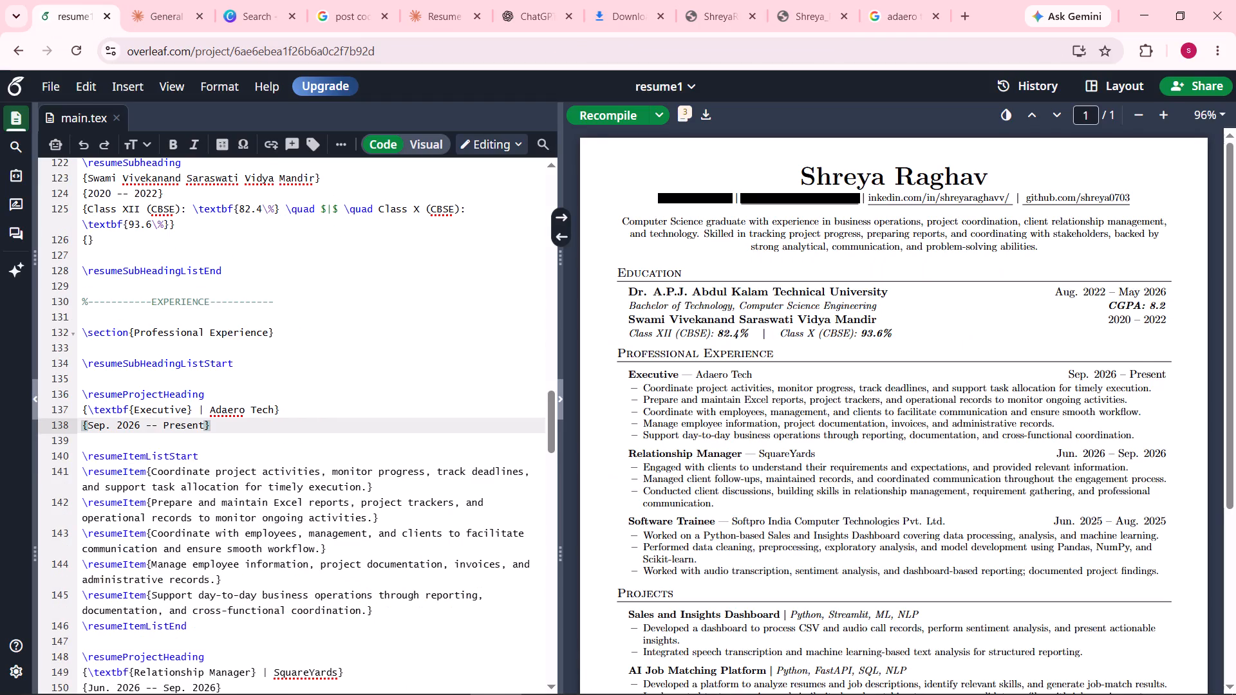
pyautogui.moveTo(272, 411); pyautogui.dragTo(256, 409)
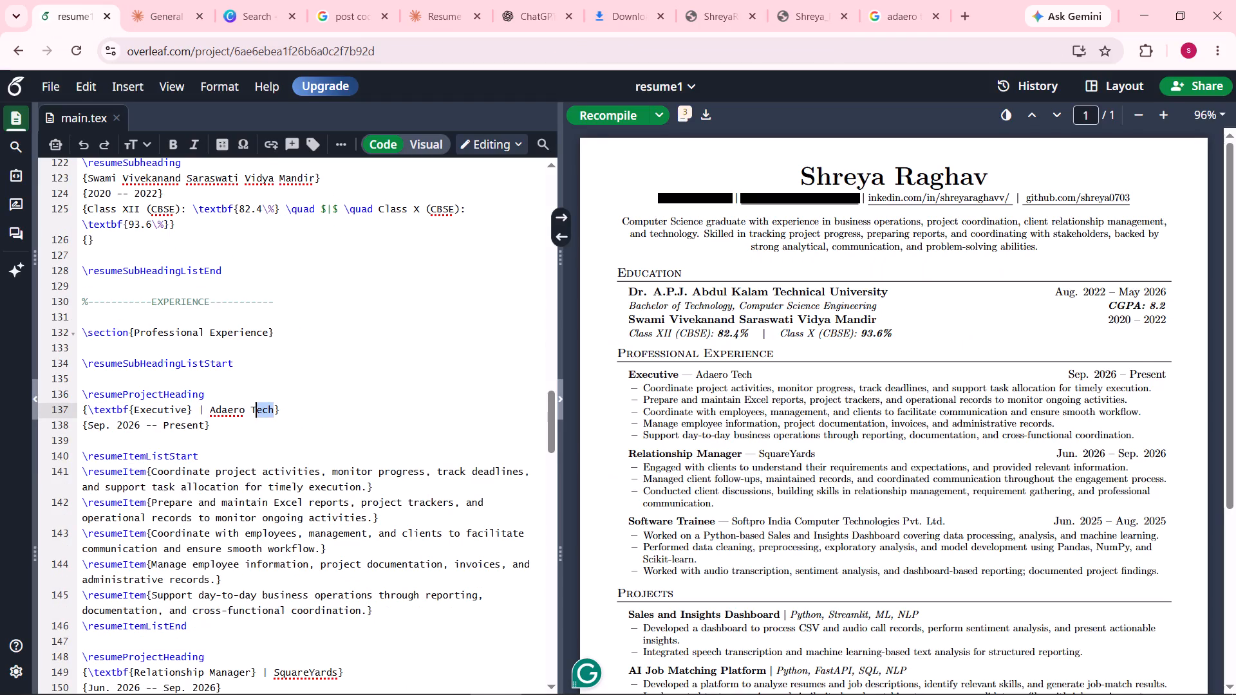
pyautogui.moveTo(256, 409); pyautogui.dragTo(211, 410)
pyautogui.press('BackSpace')
pyautogui.hotkey('ctrl', 'v')
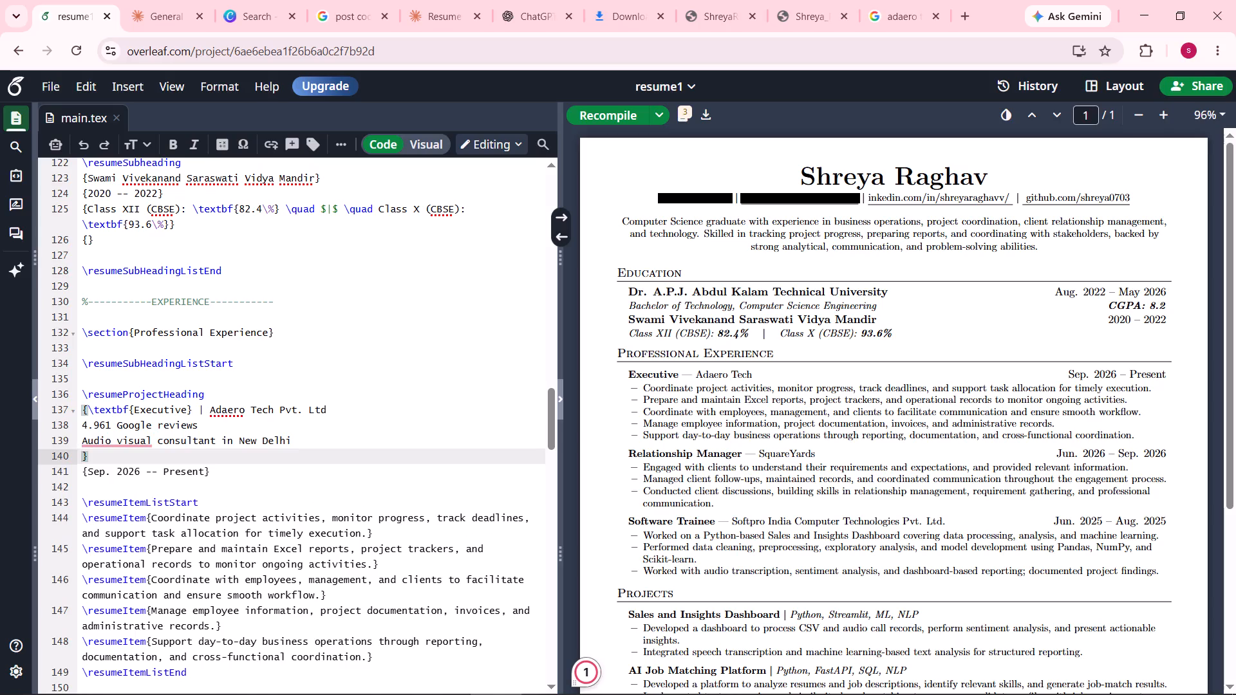
pyautogui.moveTo(210, 422); pyautogui.dragTo(145, 432)
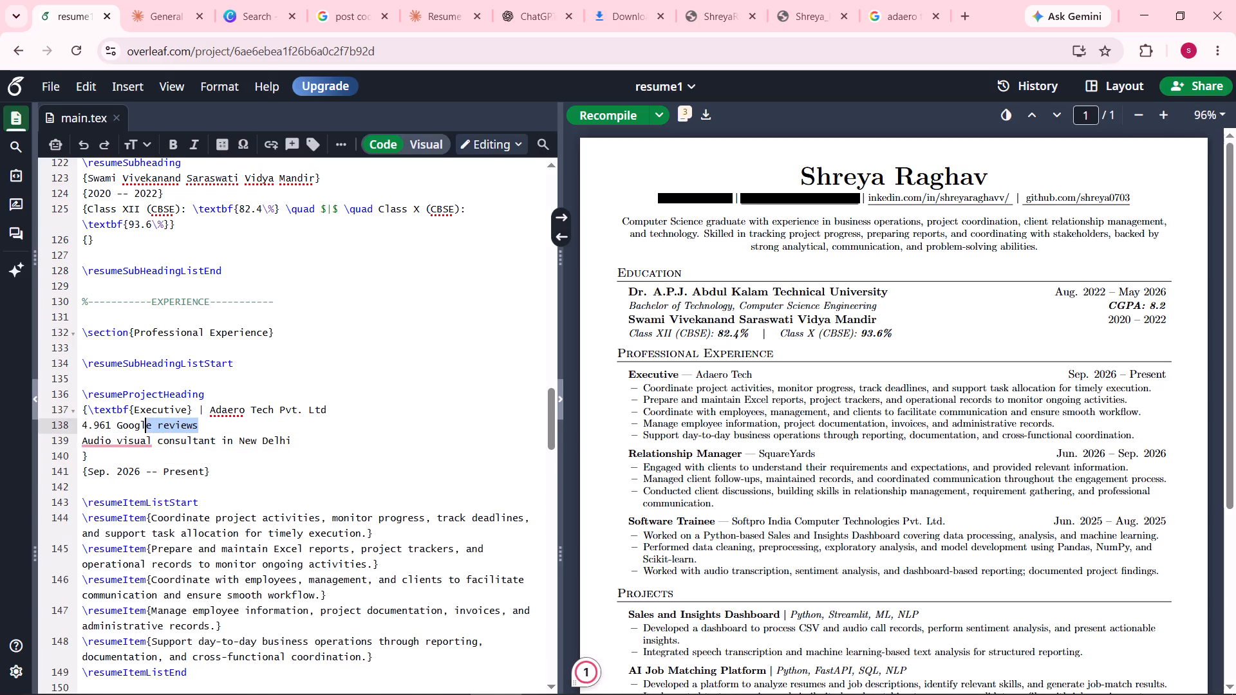
pyautogui.moveTo(304, 444); pyautogui.dragTo(234, 441)
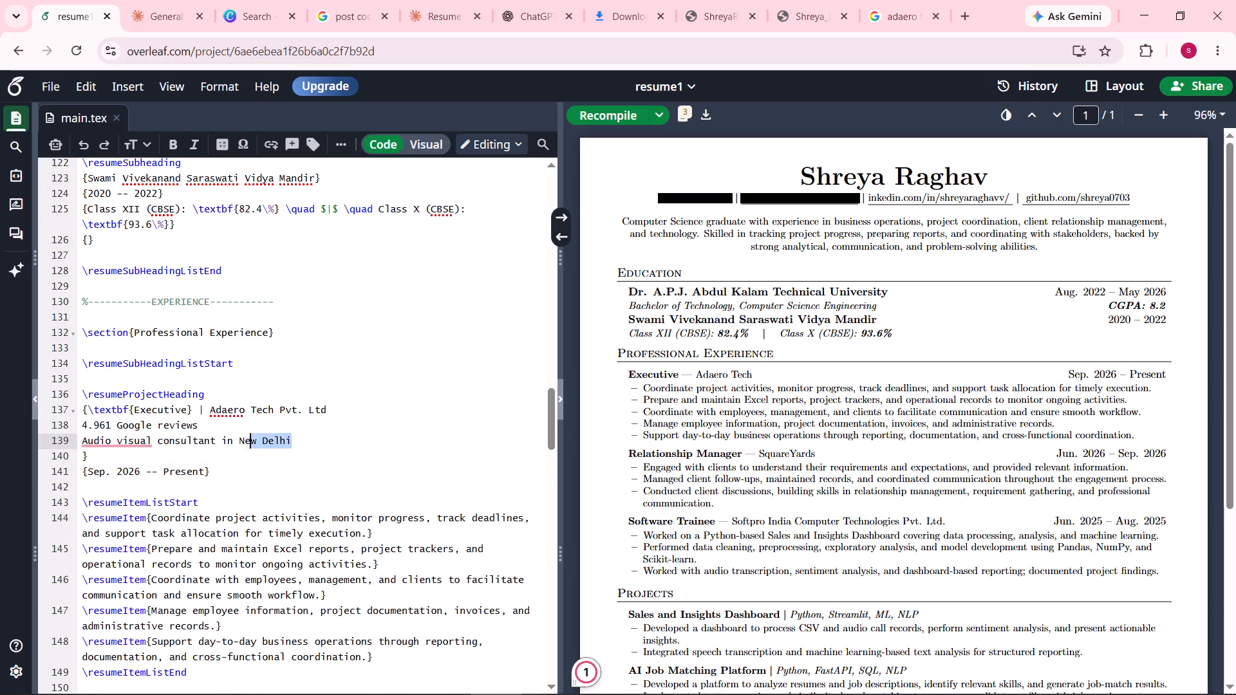
pyautogui.moveTo(234, 441); pyautogui.dragTo(84, 427)
pyautogui.press('BackSpace')
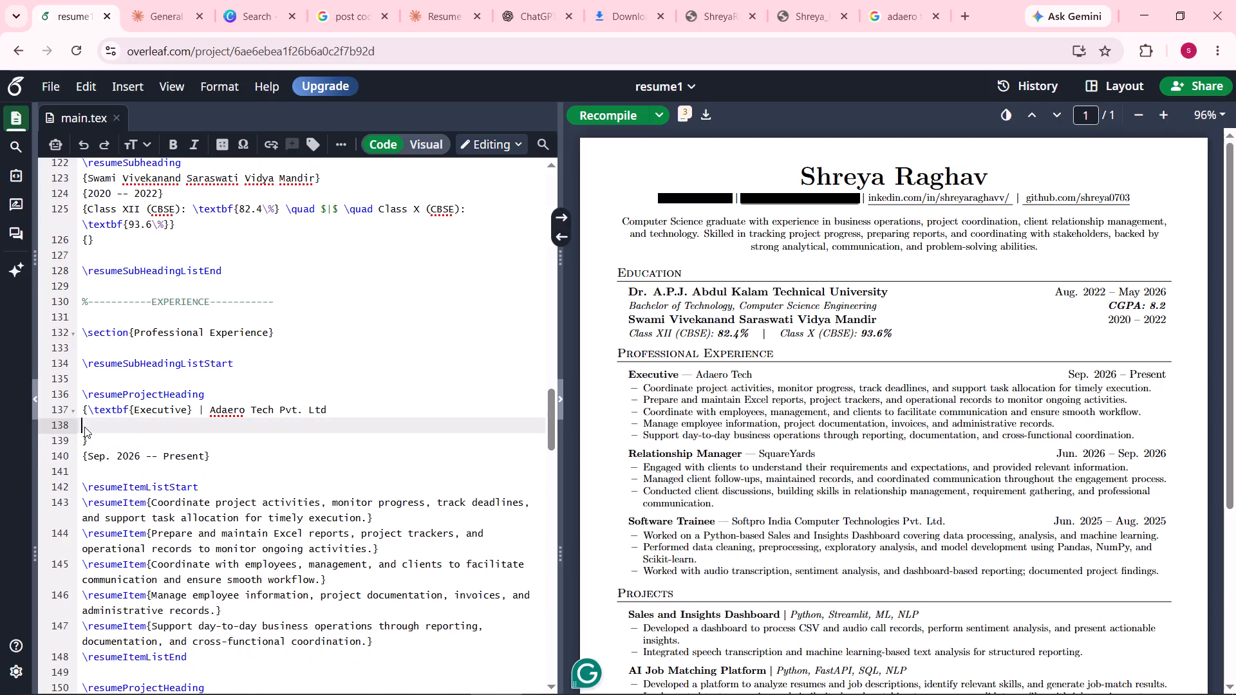
pyautogui.click(81, 443)
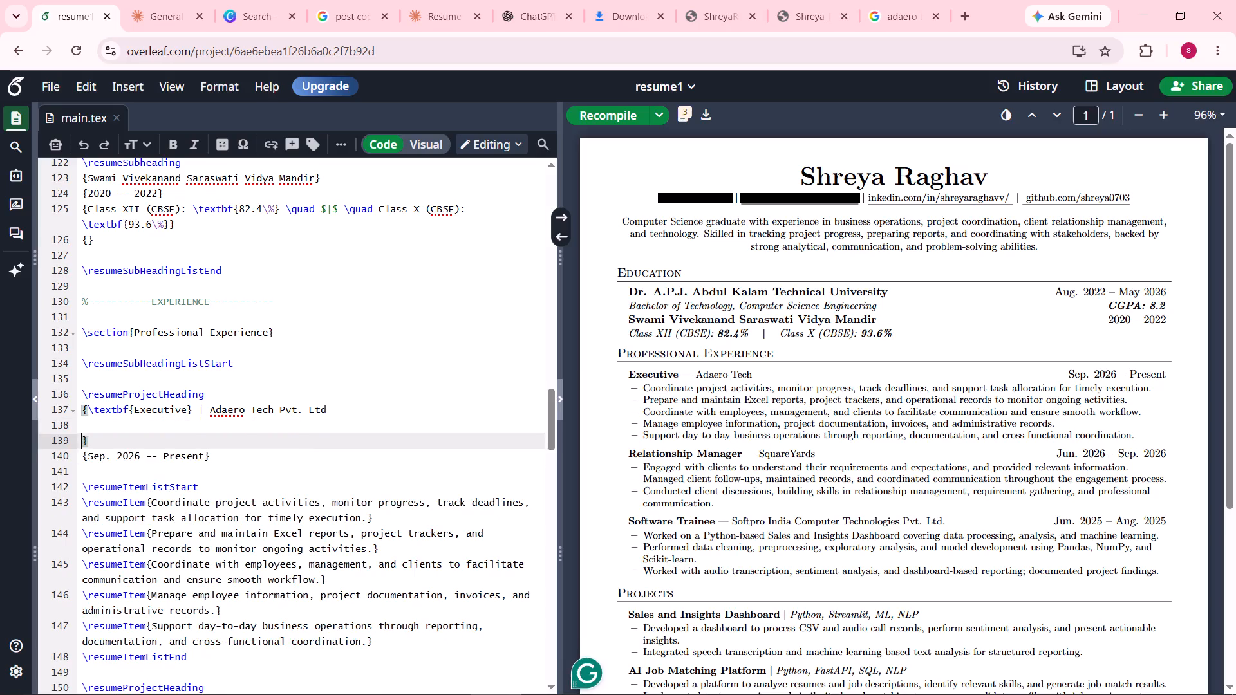
pyautogui.press('BackSpace')
pyautogui.press('BackSpace')
pyautogui.hotkey('ctrl', 's')
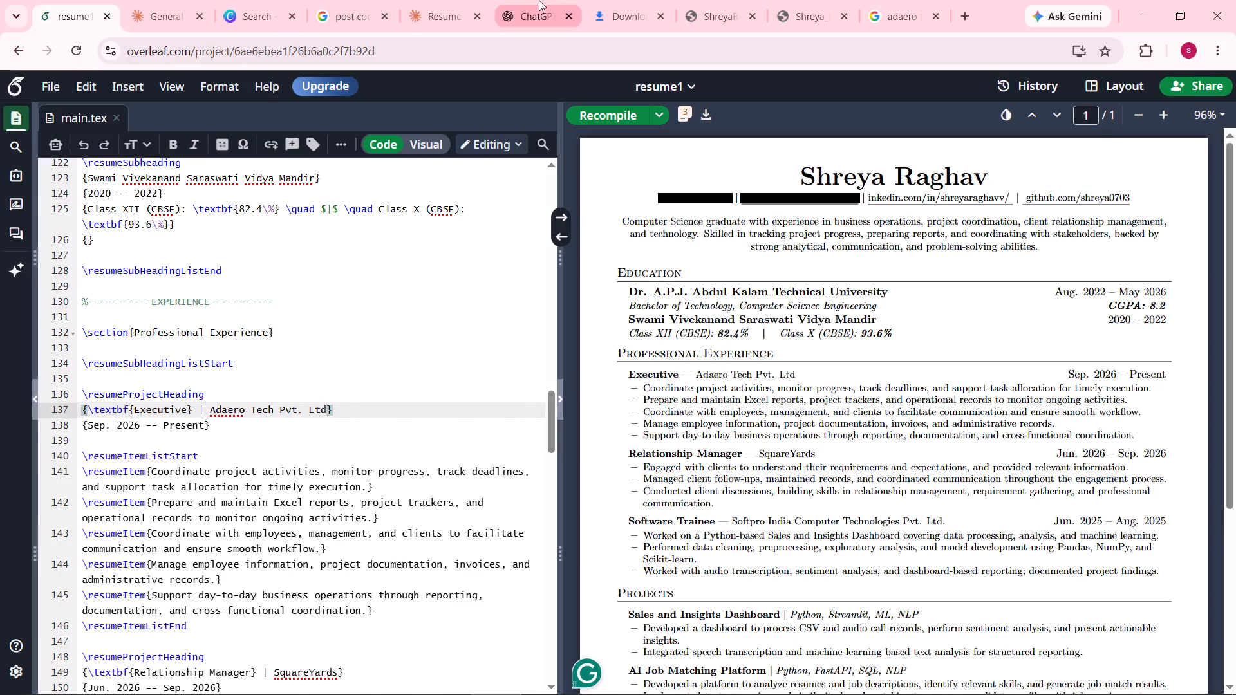
# Search the web for sqaureyards to look up the company, and return to the resume in Overleaf.
pyautogui.hotkey('ctrl', 't')
pyautogui.write('sqau')
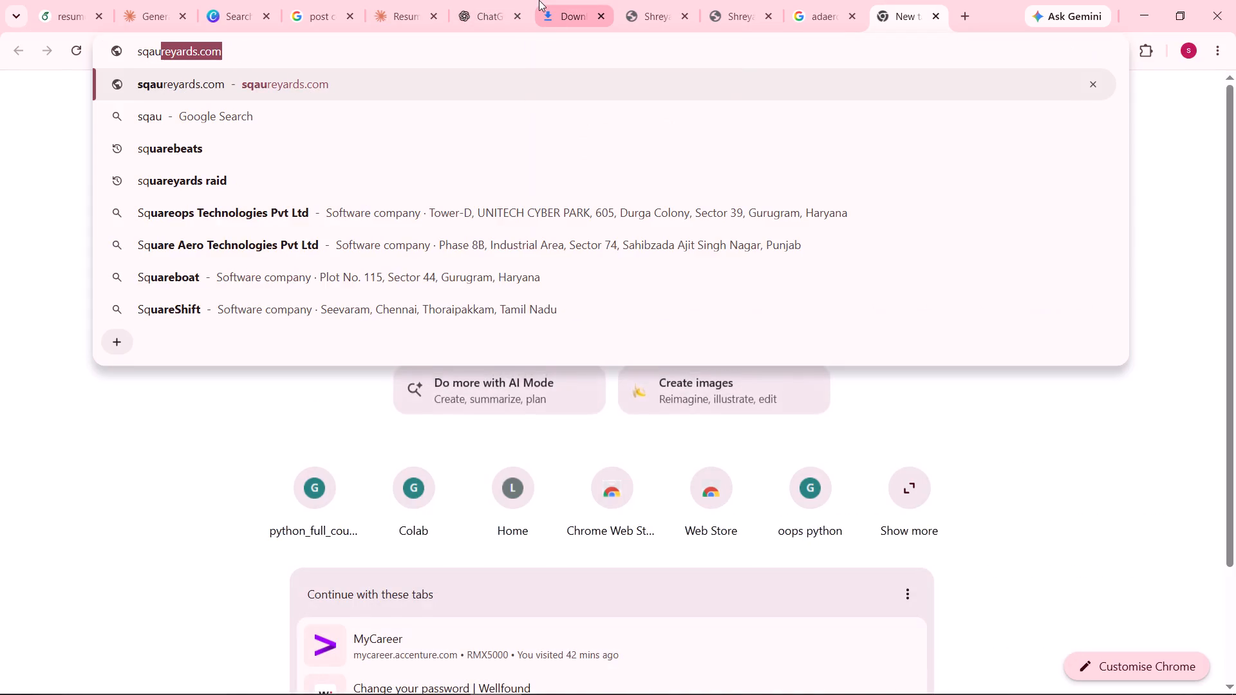
pyautogui.press('Return')
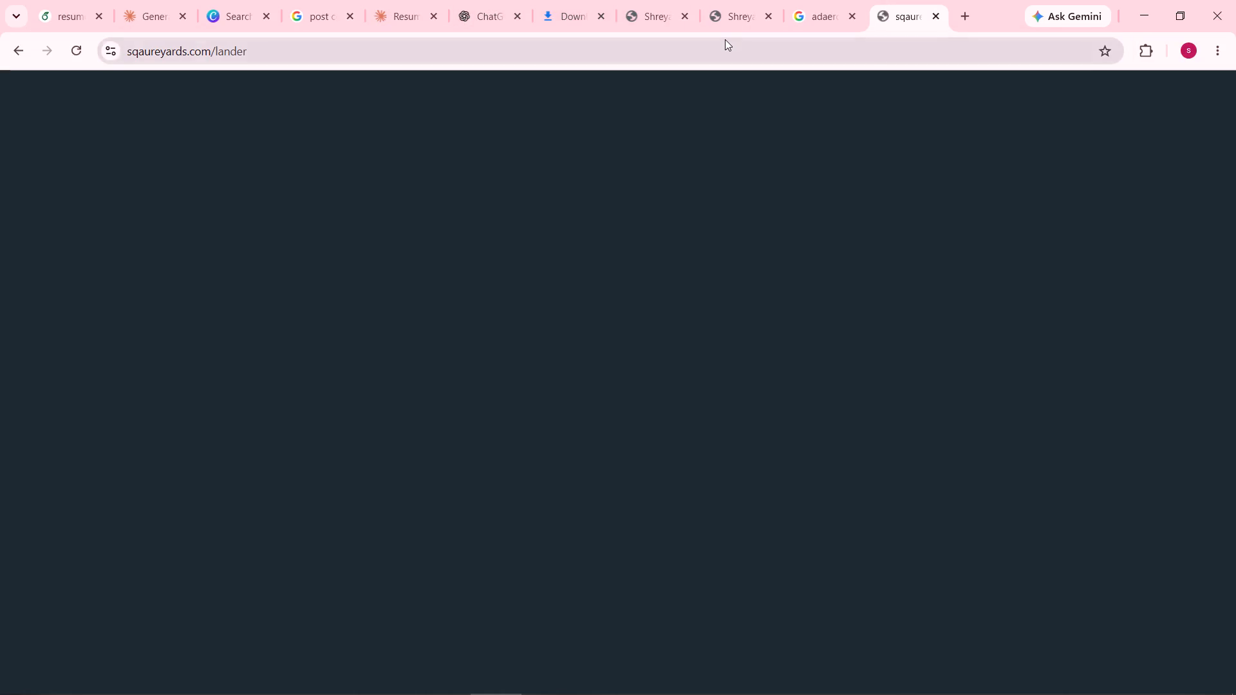
pyautogui.hotkey('ctrl', 't')
pyautogui.write('sqaureyards')
pyautogui.press('space')
pyautogui.press('Return')
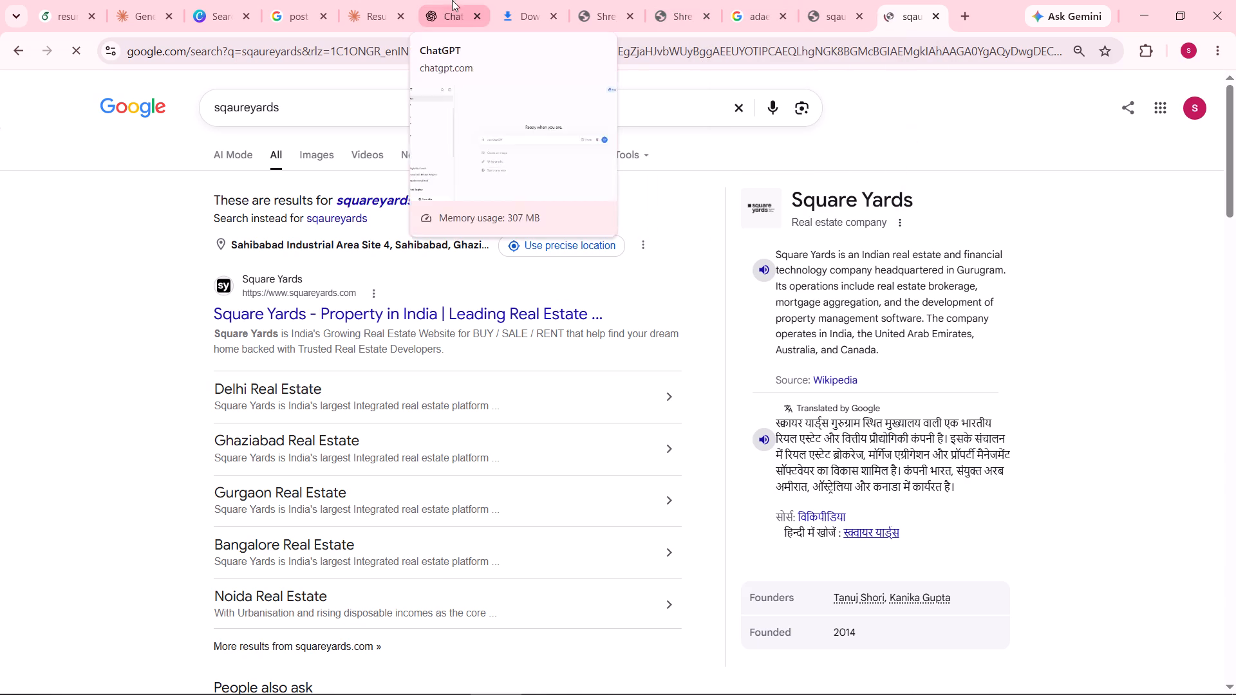
pyautogui.click(38, 0)
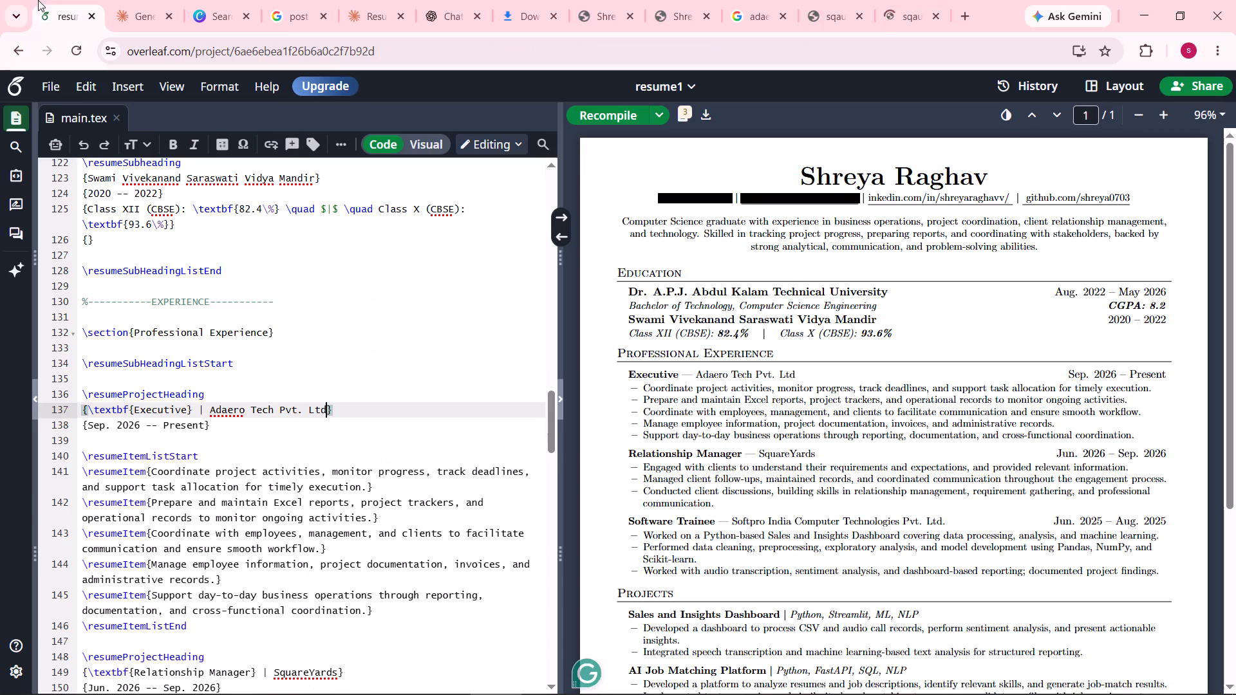
pyautogui.scroll(-1, 749, 570)
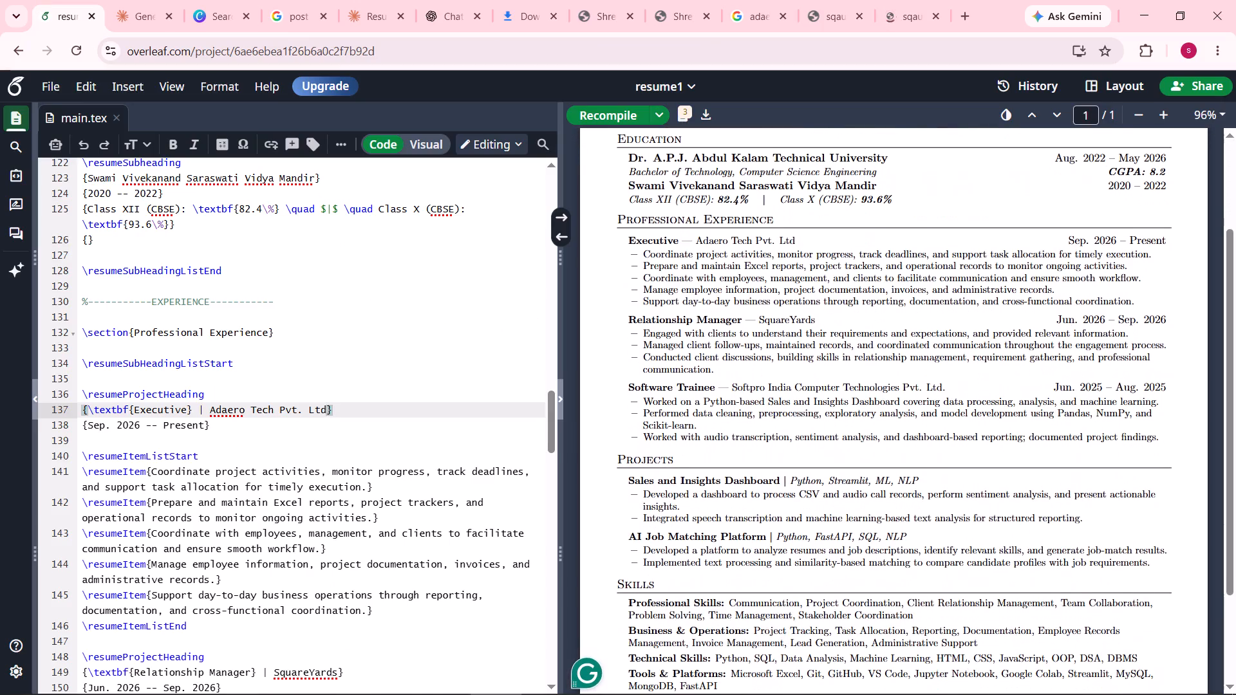
pyautogui.scroll(1, 353, 493)
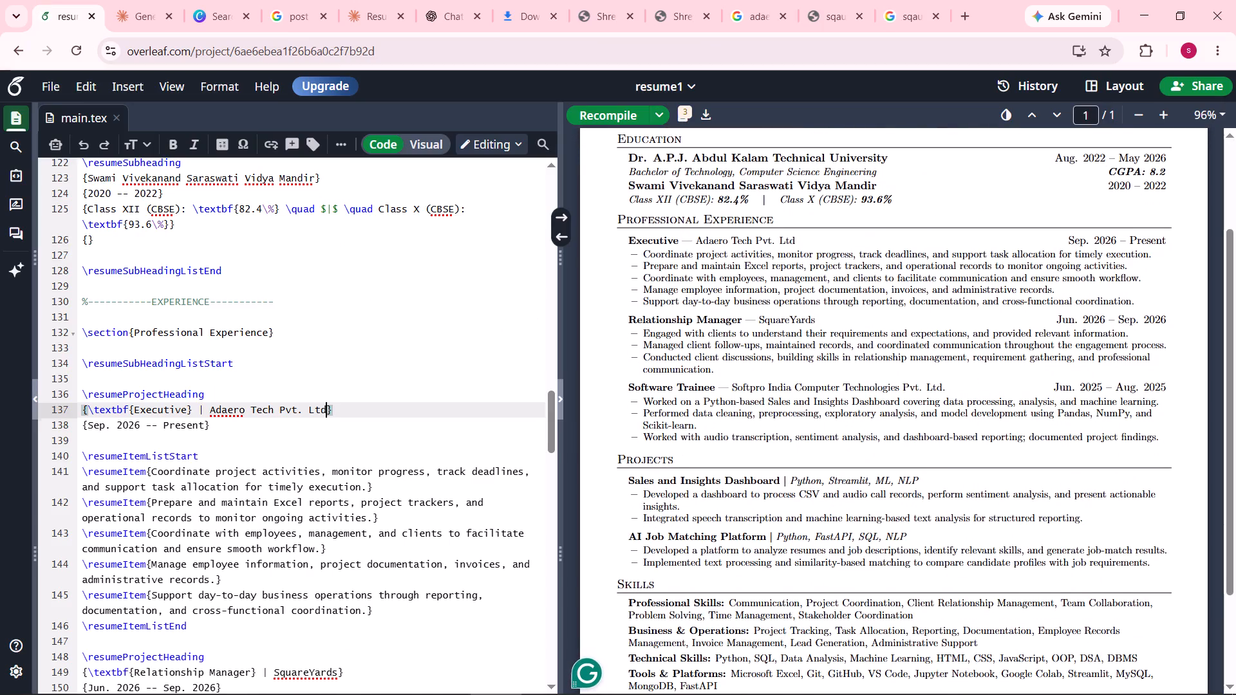
pyautogui.scroll(1, 353, 493)
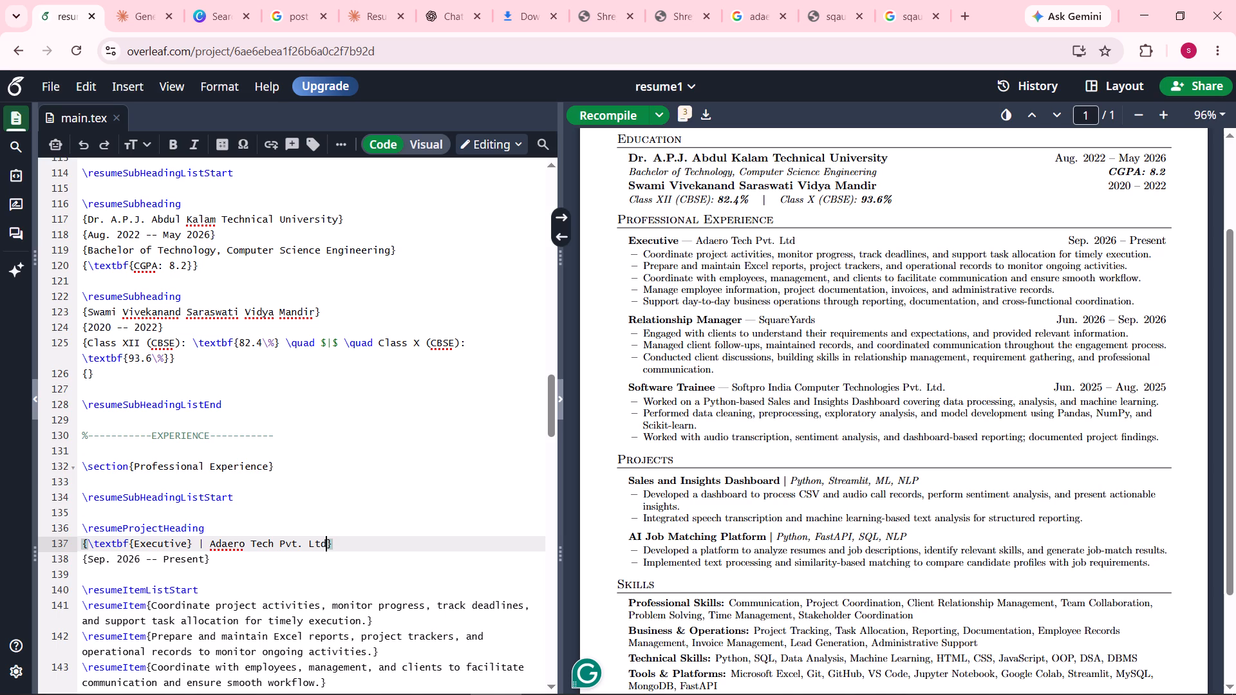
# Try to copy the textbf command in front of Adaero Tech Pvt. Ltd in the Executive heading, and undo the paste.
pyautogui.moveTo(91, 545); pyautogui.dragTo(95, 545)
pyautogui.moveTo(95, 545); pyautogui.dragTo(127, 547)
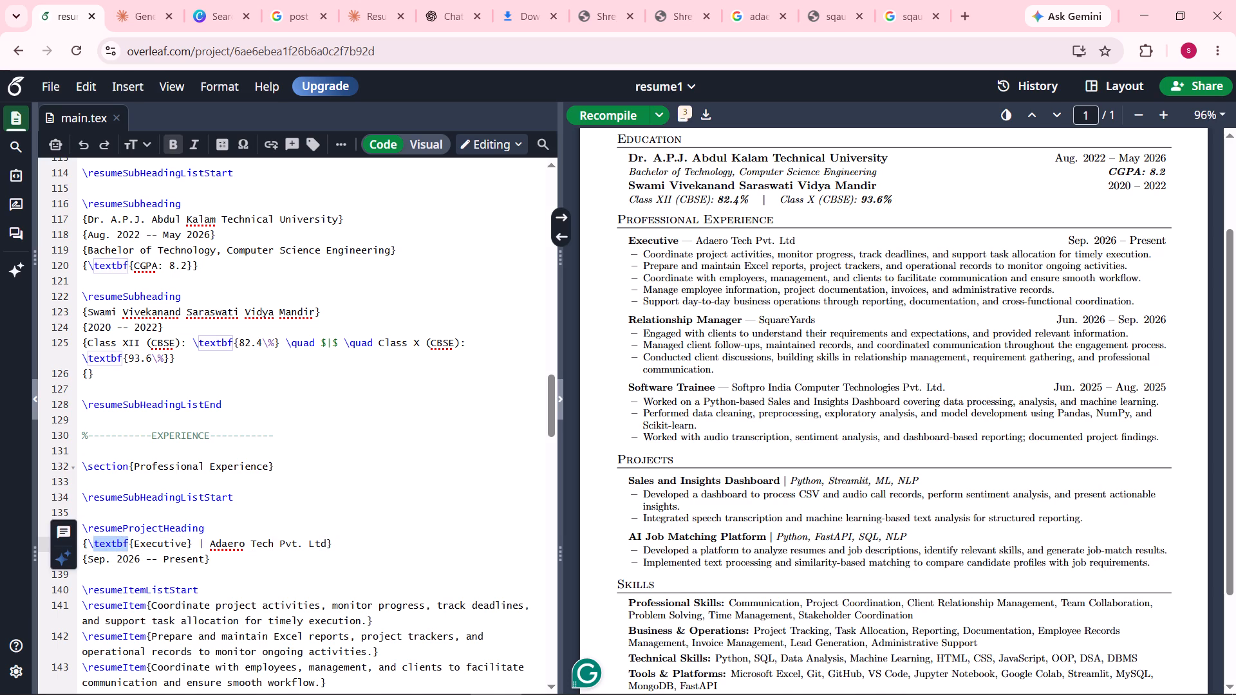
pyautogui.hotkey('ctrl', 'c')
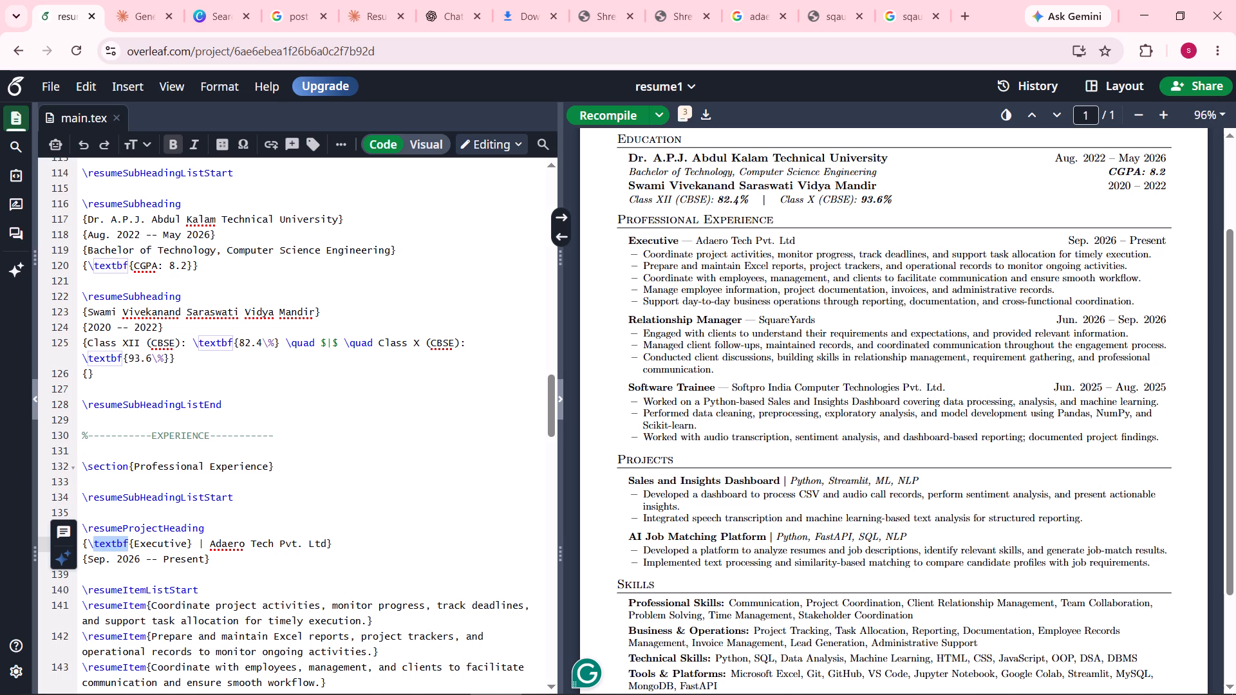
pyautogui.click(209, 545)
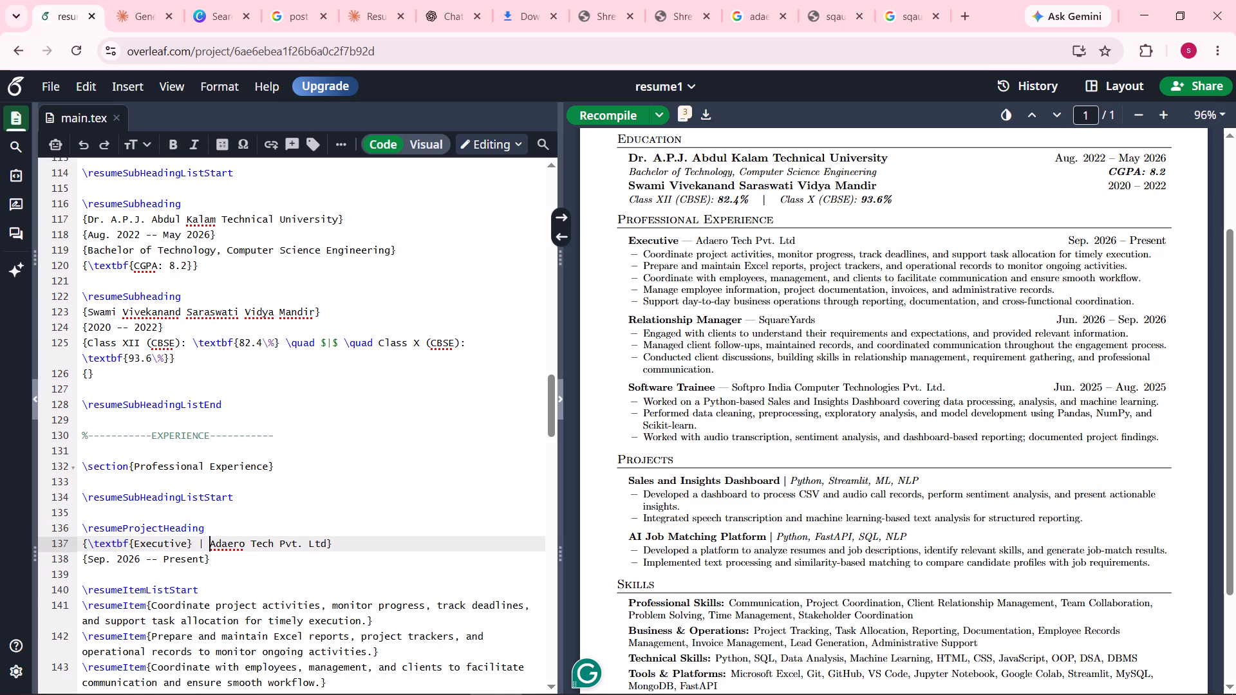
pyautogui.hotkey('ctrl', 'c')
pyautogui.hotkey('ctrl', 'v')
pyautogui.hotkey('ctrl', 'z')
# Wrap Adaero Tech Pvt. Ltd in the Executive heading in a \textbf{} command and recompile the resume.
pyautogui.press('t')
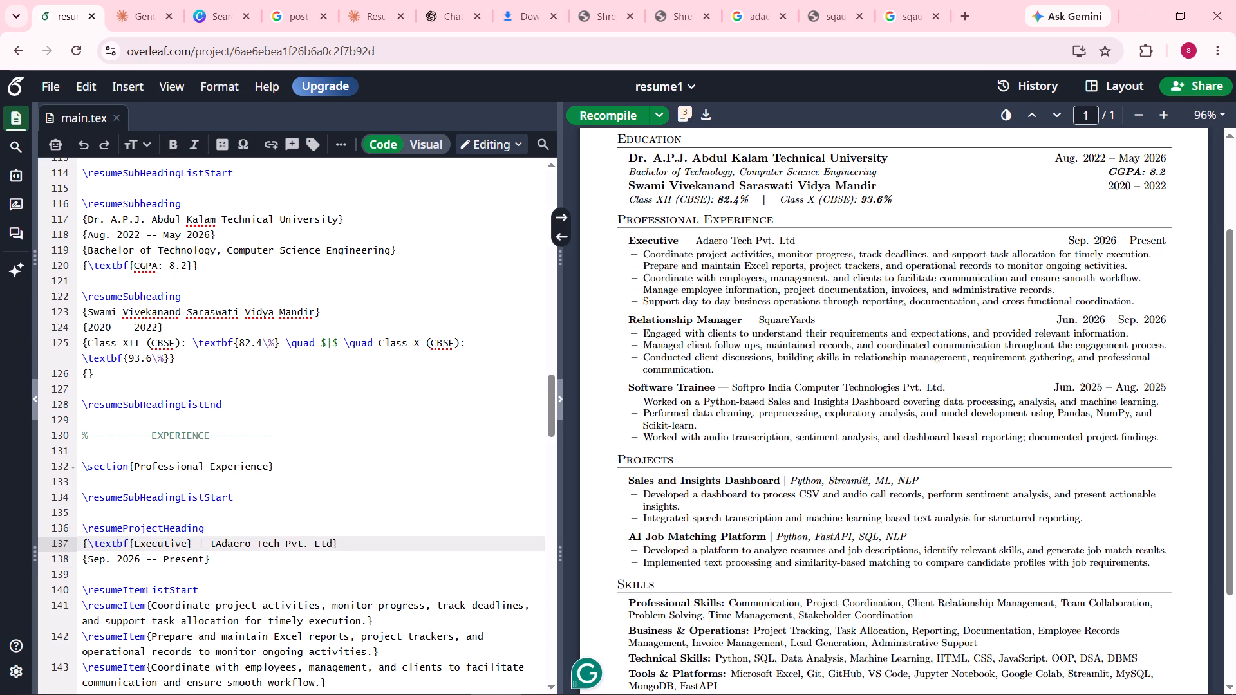
pyautogui.press('=')
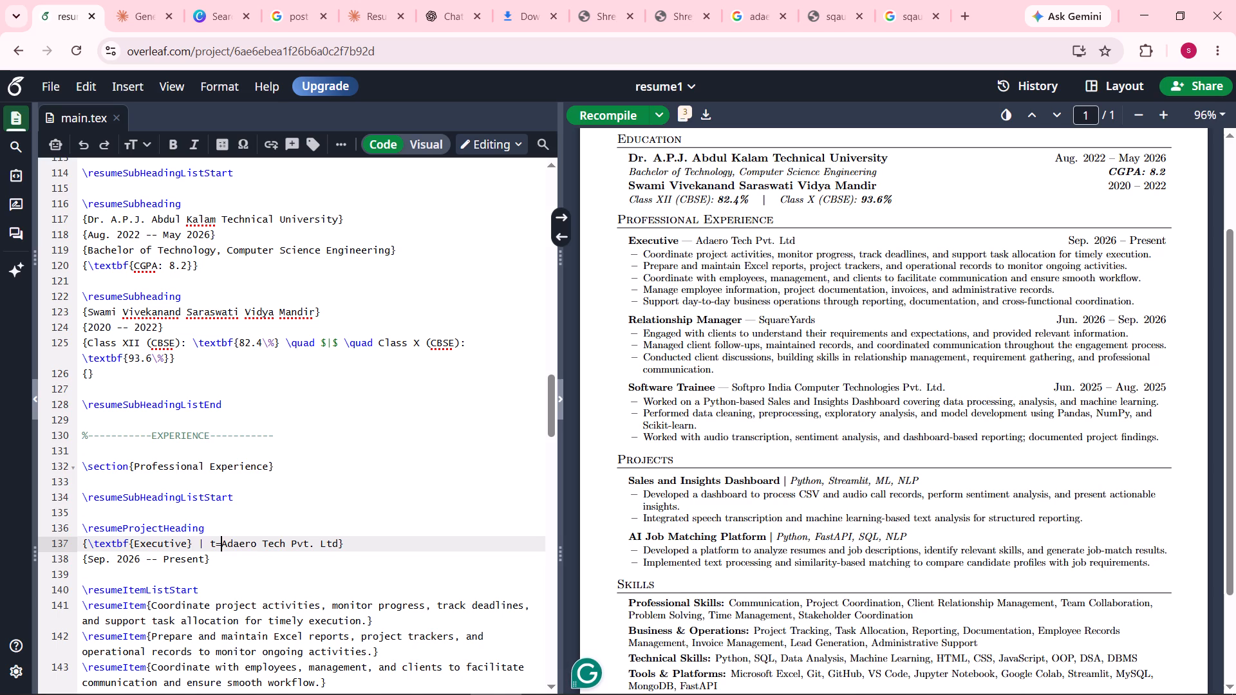
pyautogui.press('BackSpace')
pyautogui.press('BackSpace')
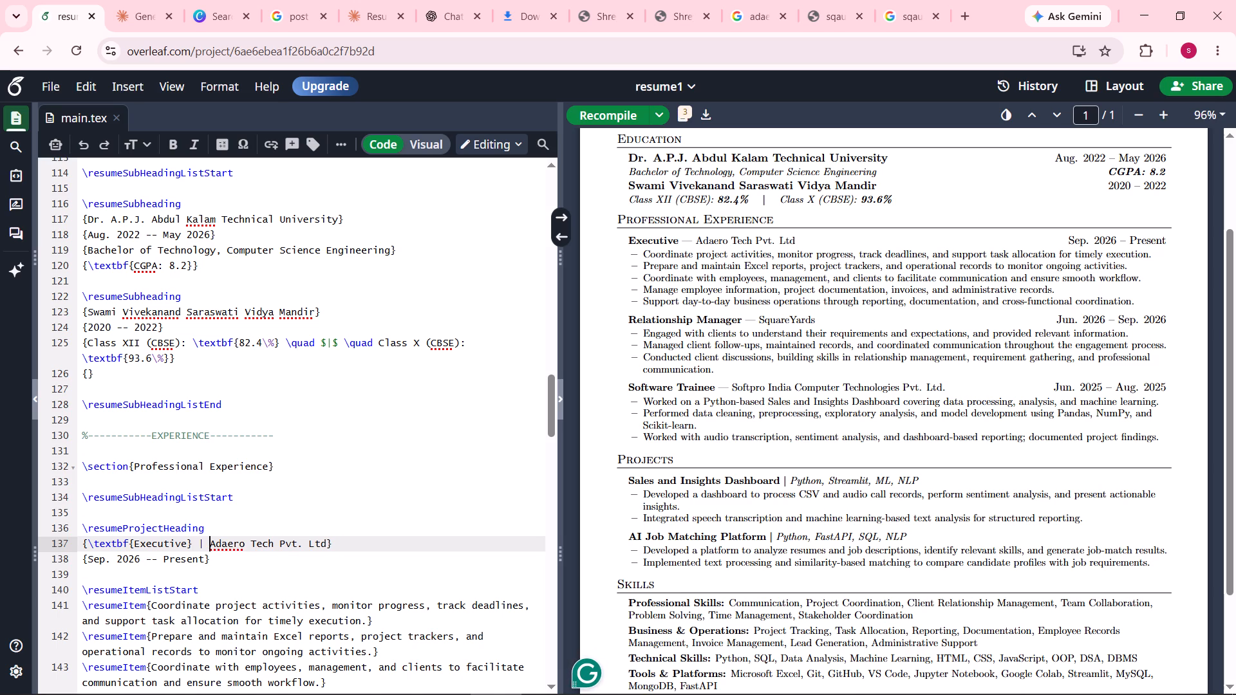
pyautogui.press('\\')
pyautogui.write('textbf{')
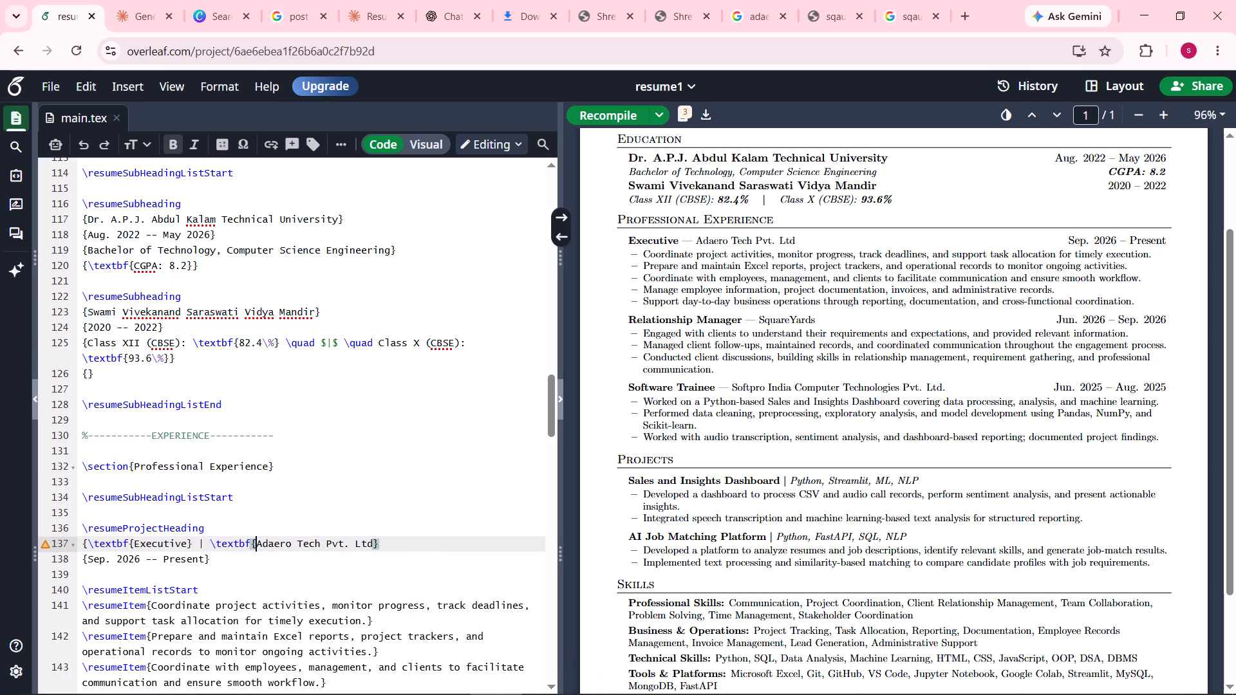
pyautogui.click(373, 546)
pyautogui.hotkey('shift', '}')
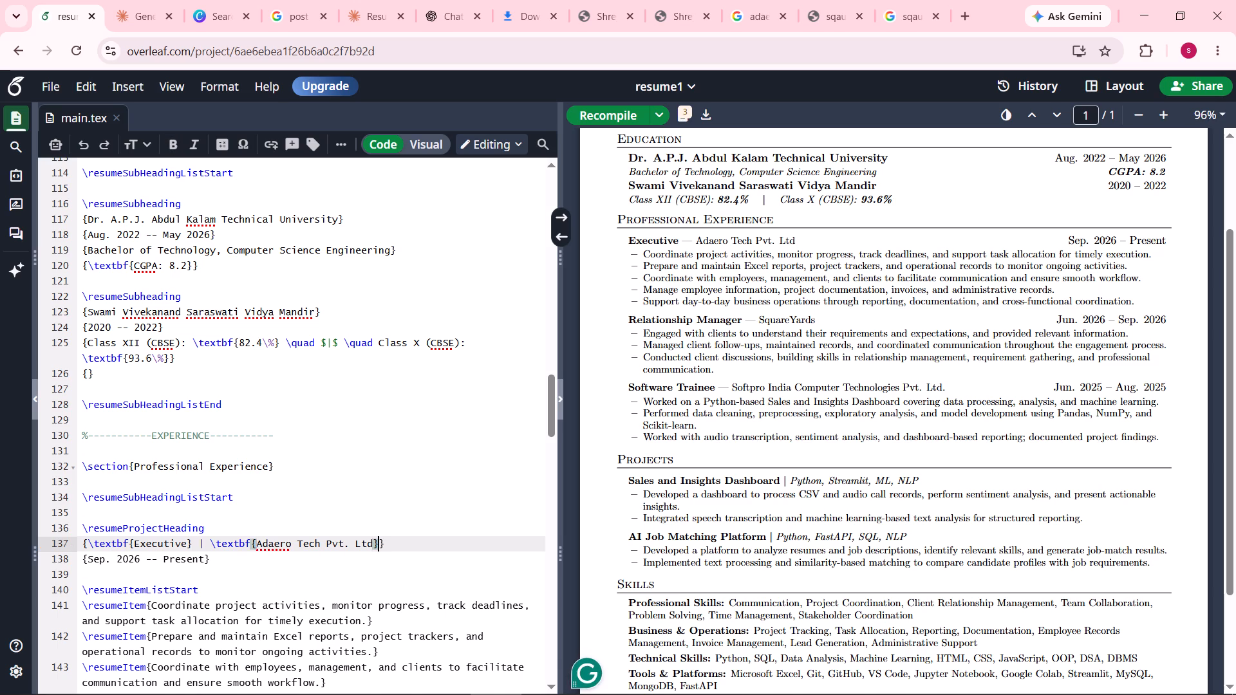
pyautogui.click(431, 460)
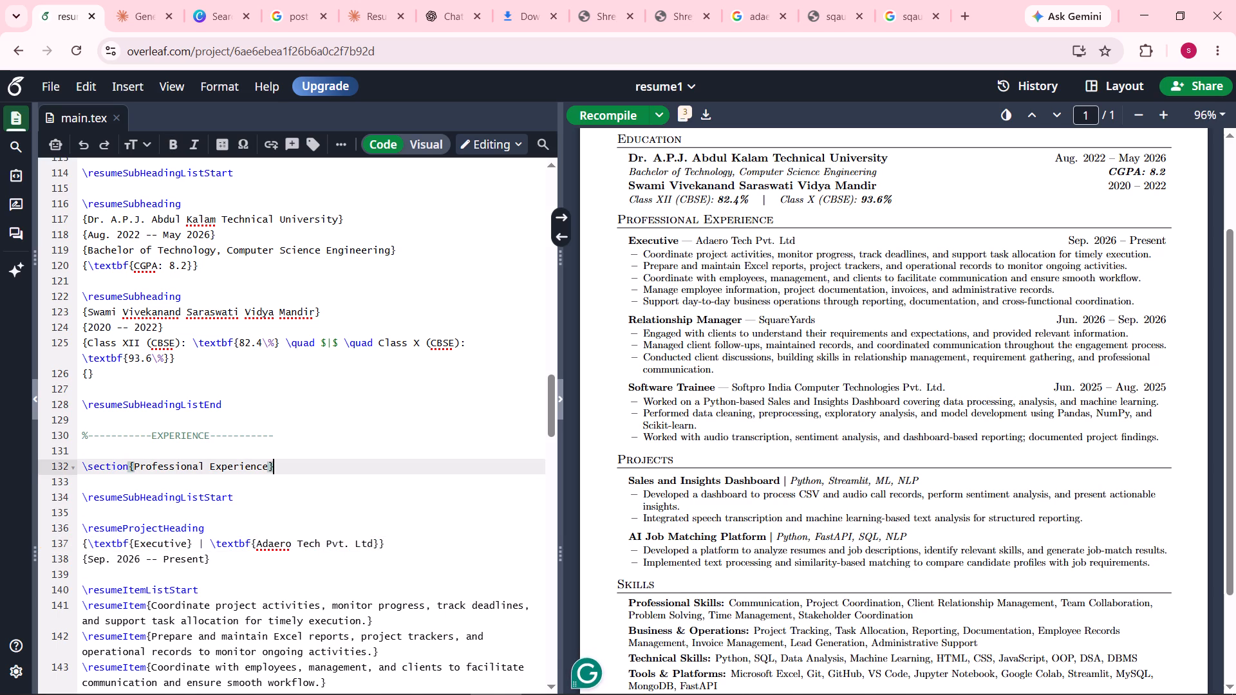
pyautogui.hotkey('ctrl', 's')
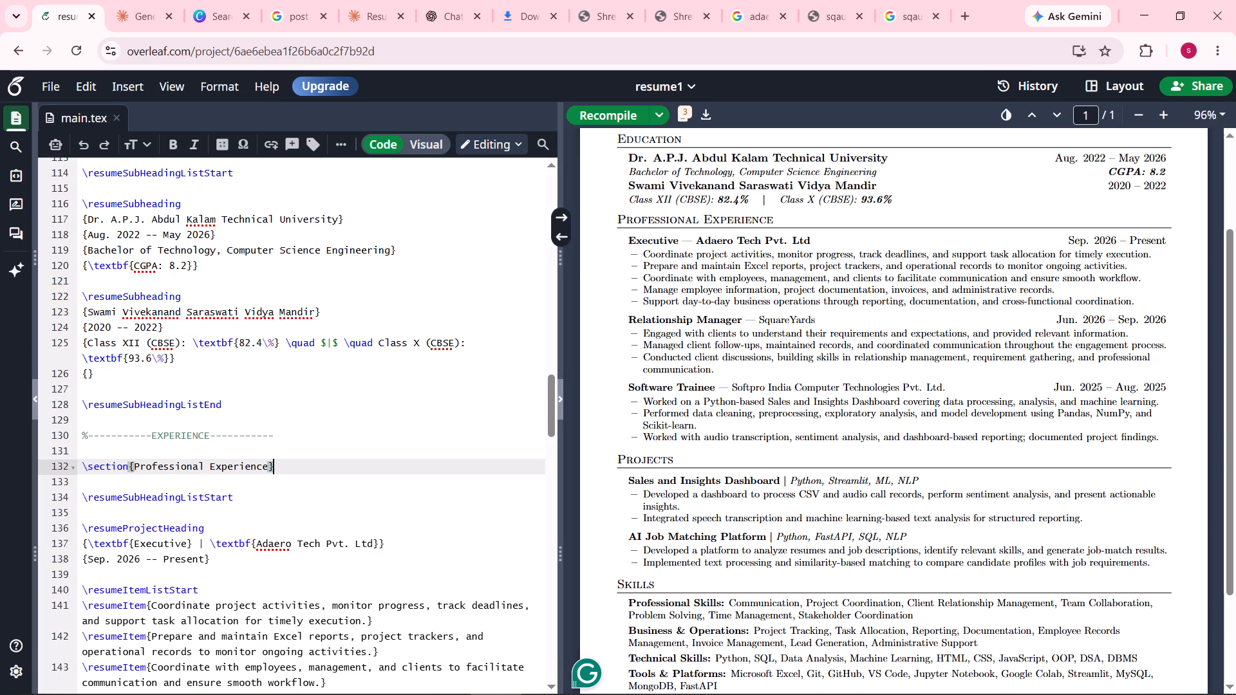
# Add a \textbf{} command to the Relationship Manager heading and move the employer name SquareYards inside its braces.
pyautogui.scroll(-1, 275, 526)
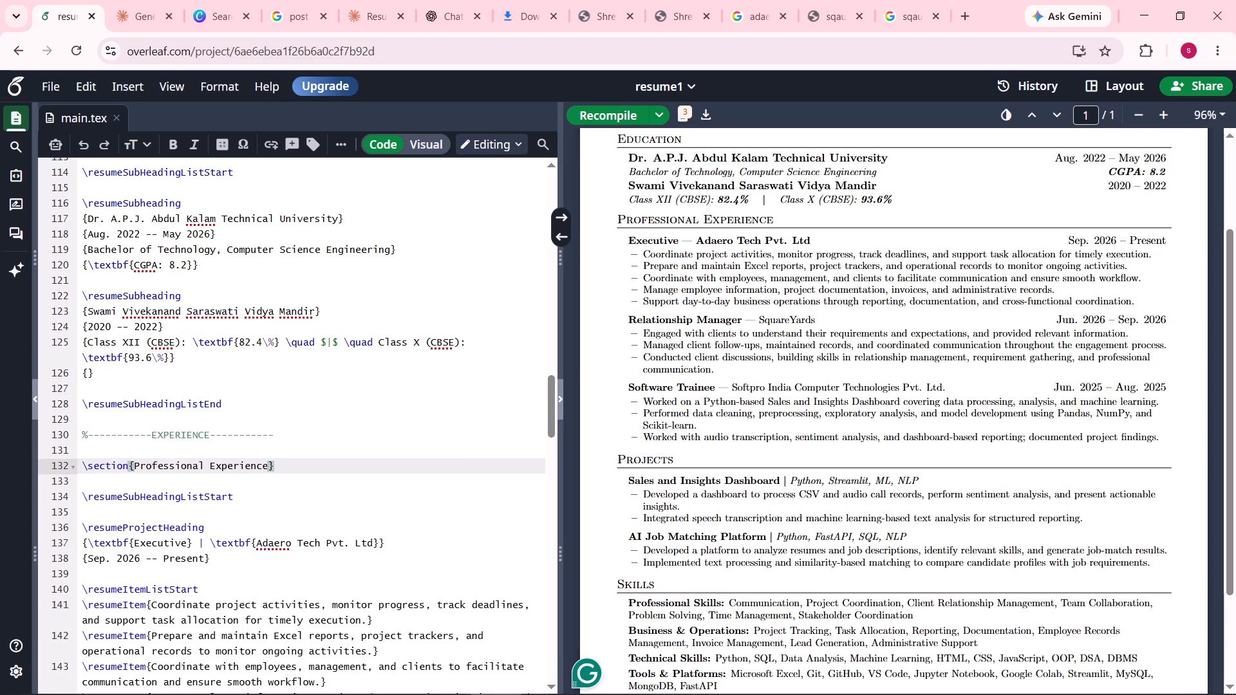
pyautogui.scroll(-2, 275, 526)
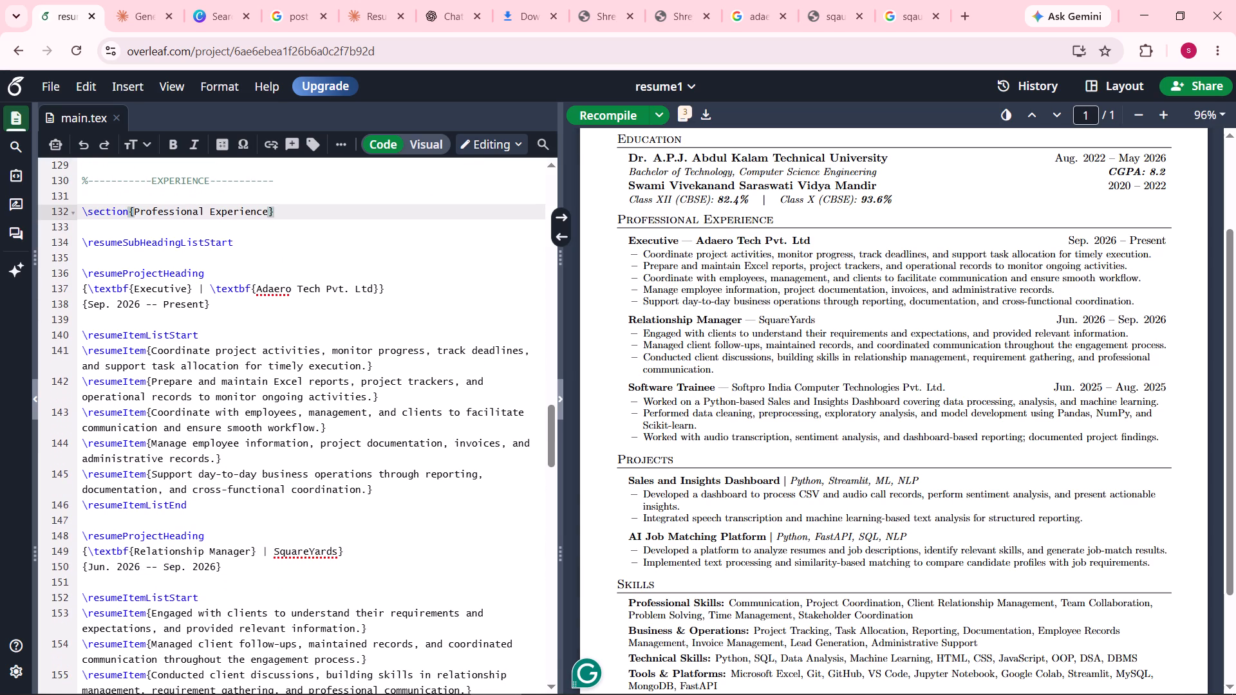
pyautogui.click(269, 556)
pyautogui.press('space')
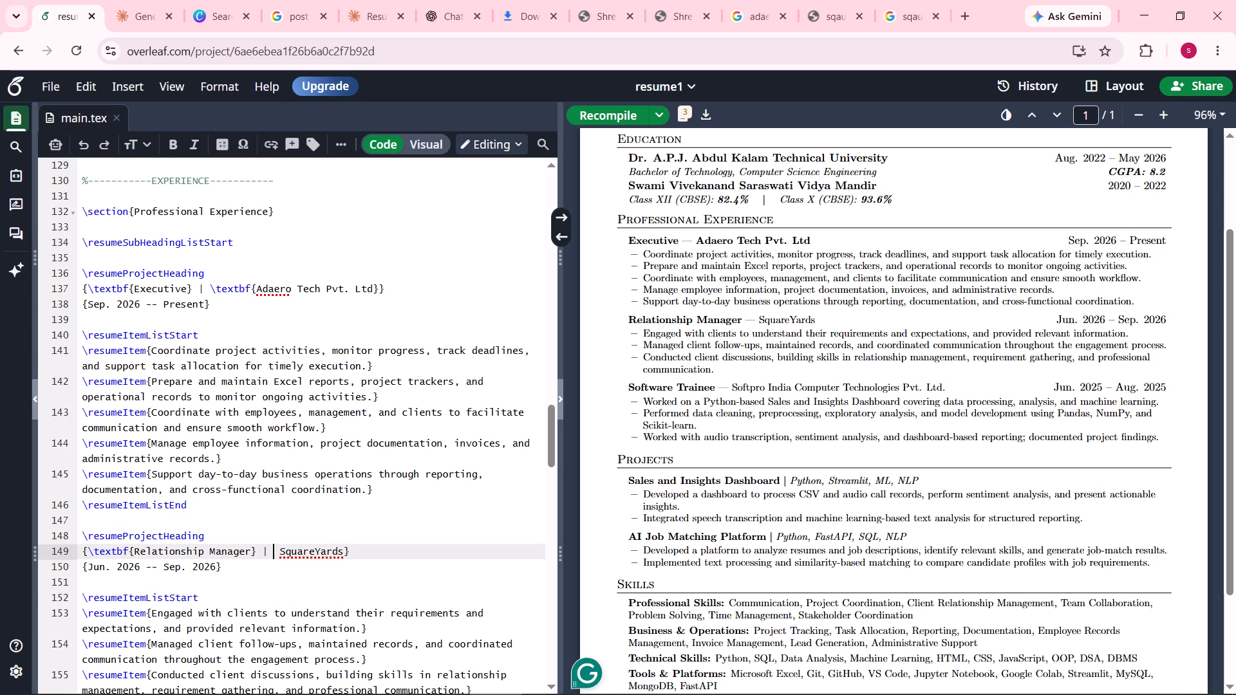
pyautogui.write('\\textbf')
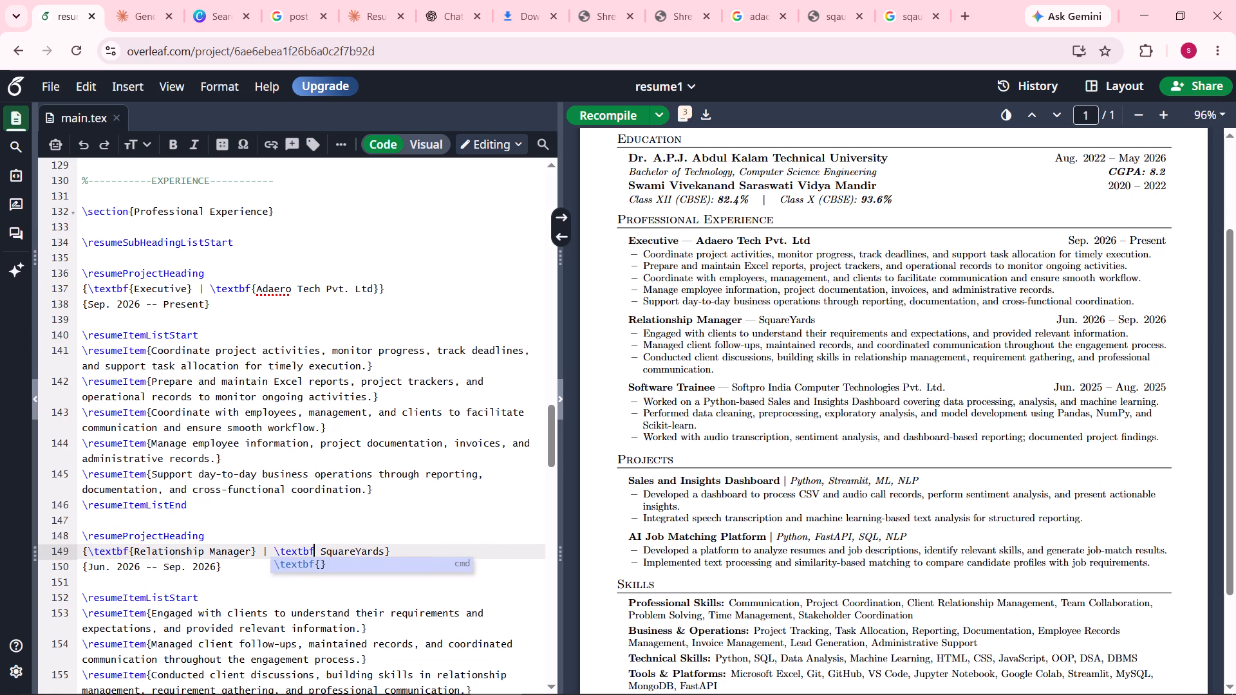
pyautogui.press('Return')
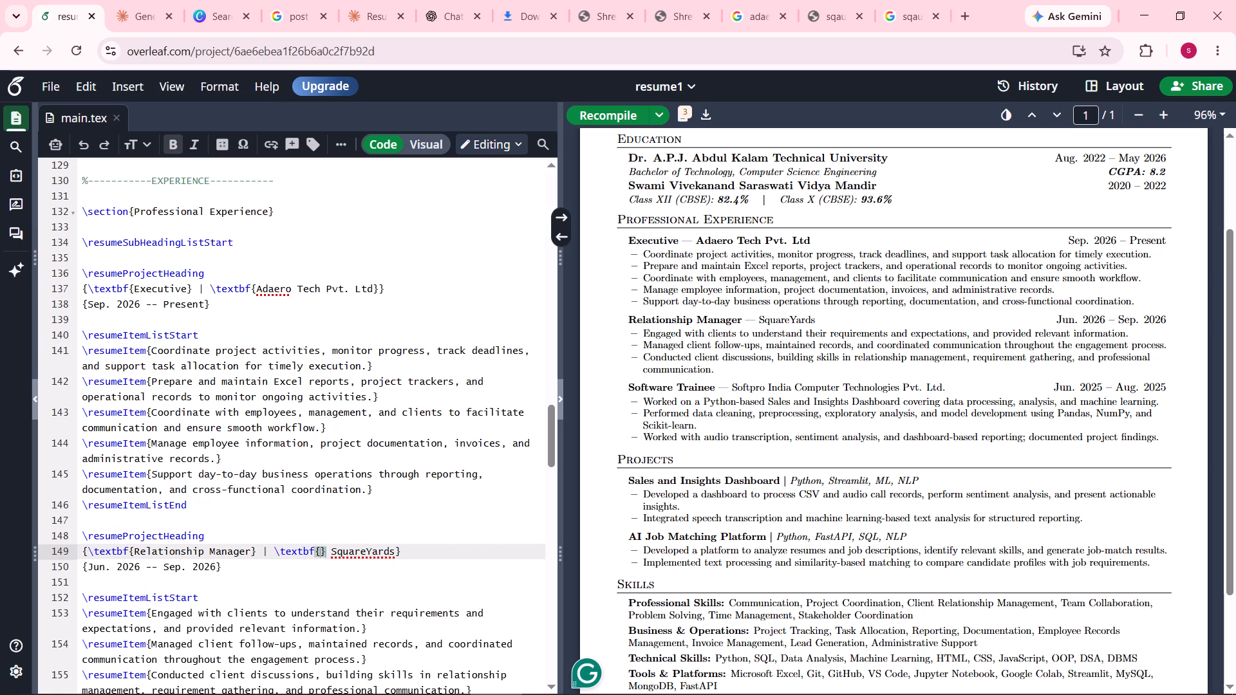
pyautogui.moveTo(394, 554); pyautogui.dragTo(333, 552)
pyautogui.hotkey('ctrl', 'c')
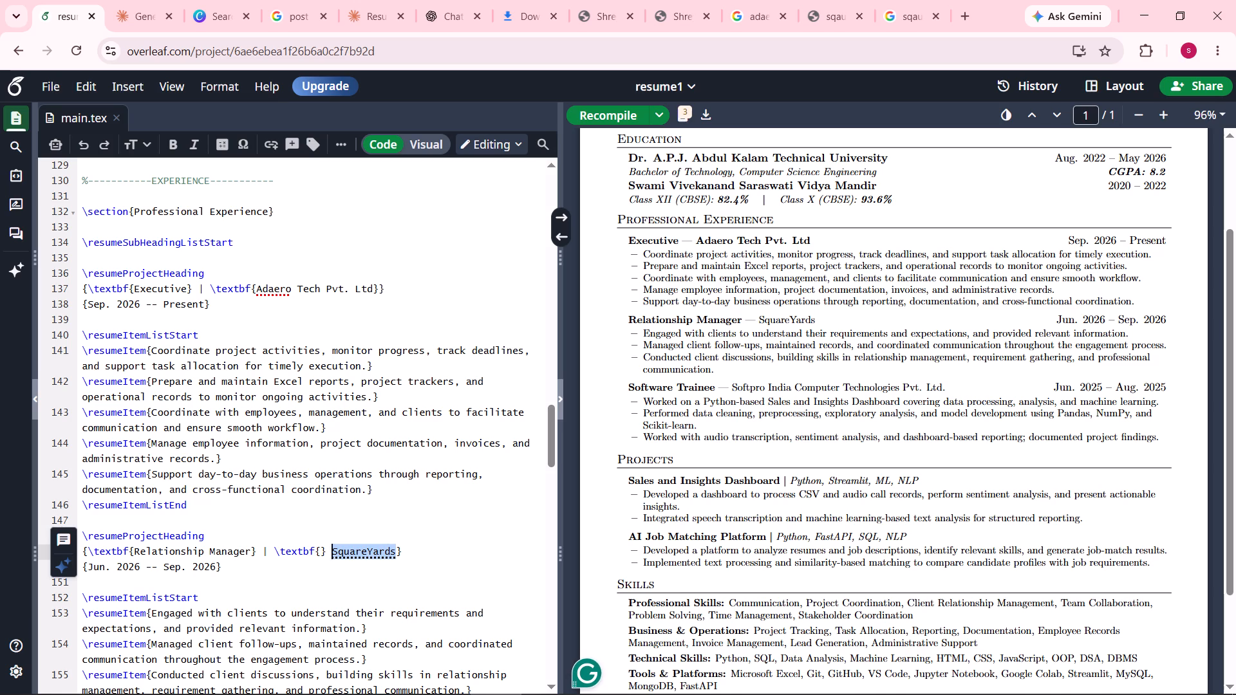
pyautogui.press('BackSpace')
pyautogui.click(319, 551)
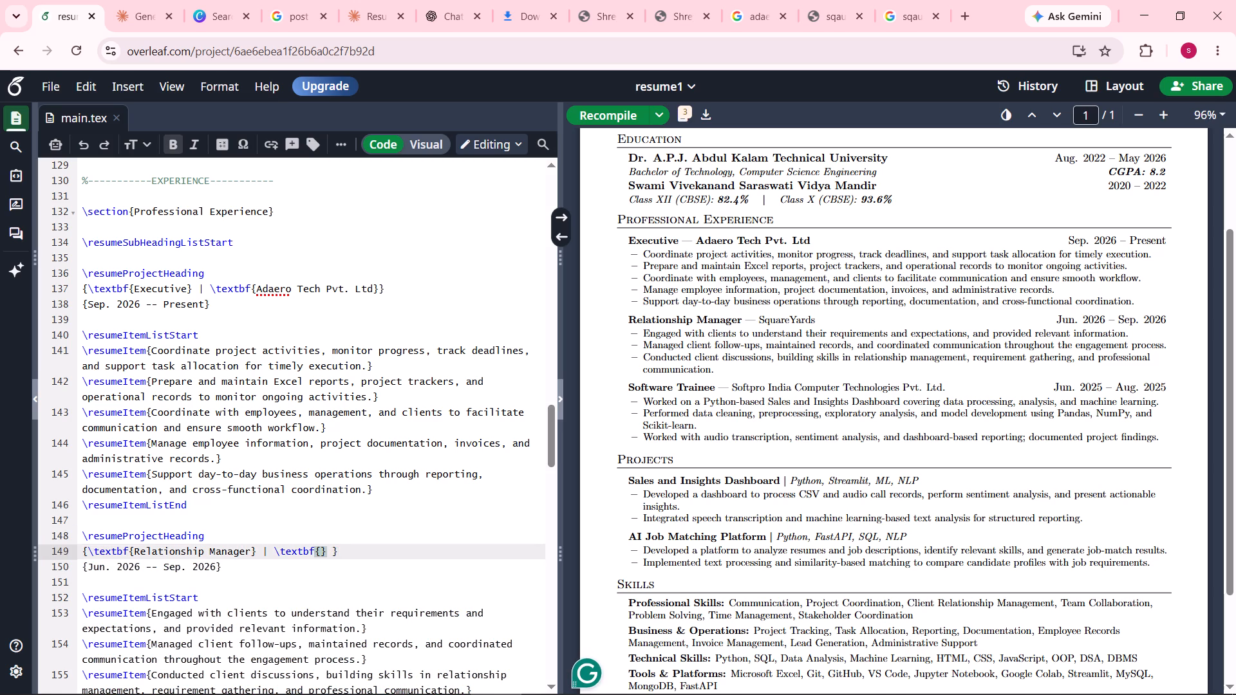
pyautogui.hotkey('ctrl', 'v')
# Switch to the open Google results for sqaureyards and copy the company name Square Yards from the business profile.
pyautogui.click(922, 0)
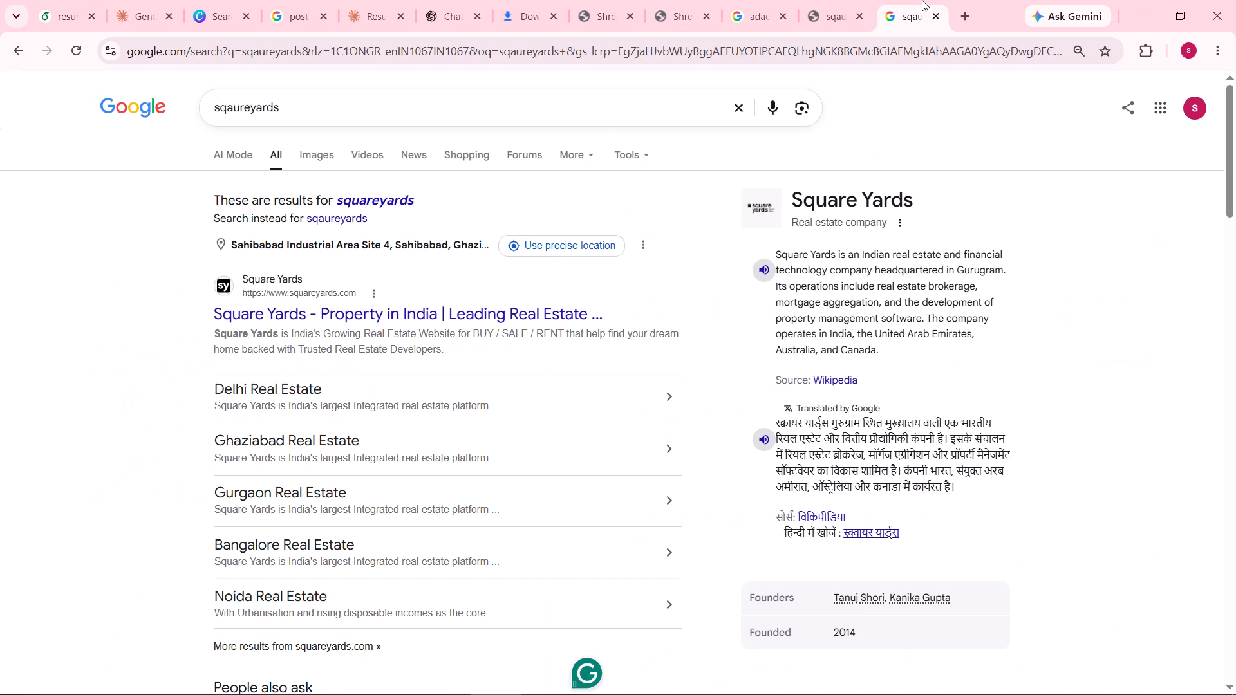
pyautogui.moveTo(921, 191); pyautogui.dragTo(819, 193)
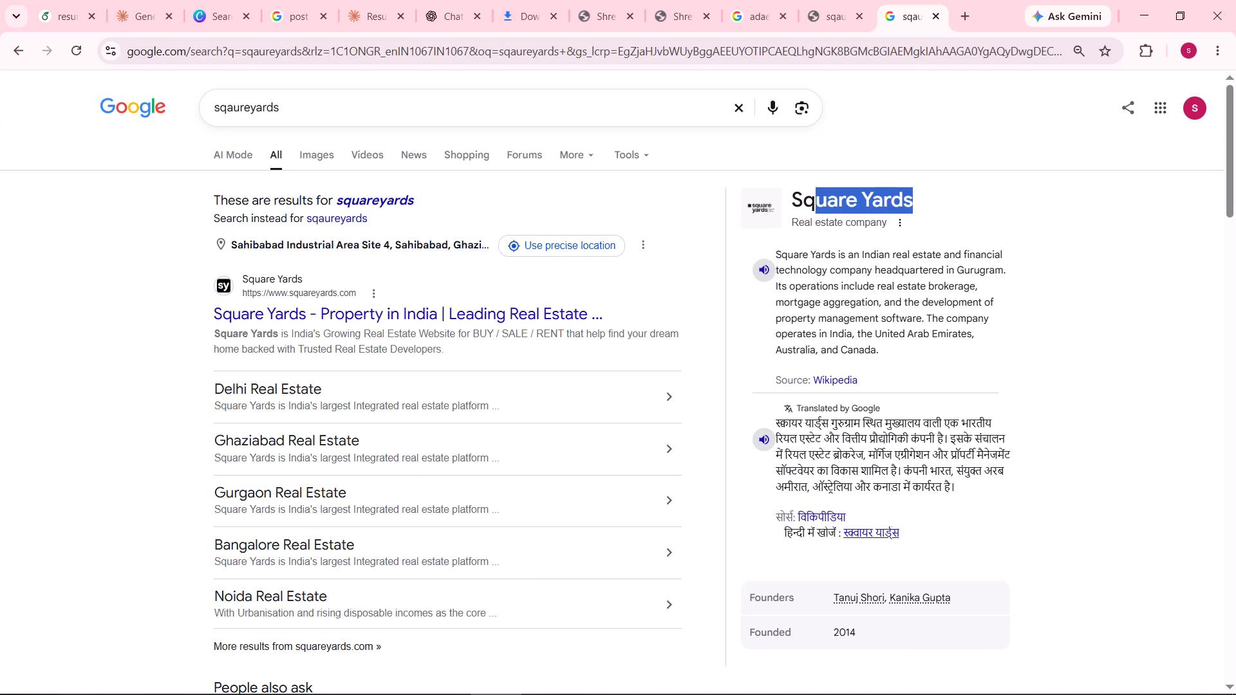
pyautogui.moveTo(819, 193); pyautogui.dragTo(793, 193)
pyautogui.hotkey('ctrl', 'c')
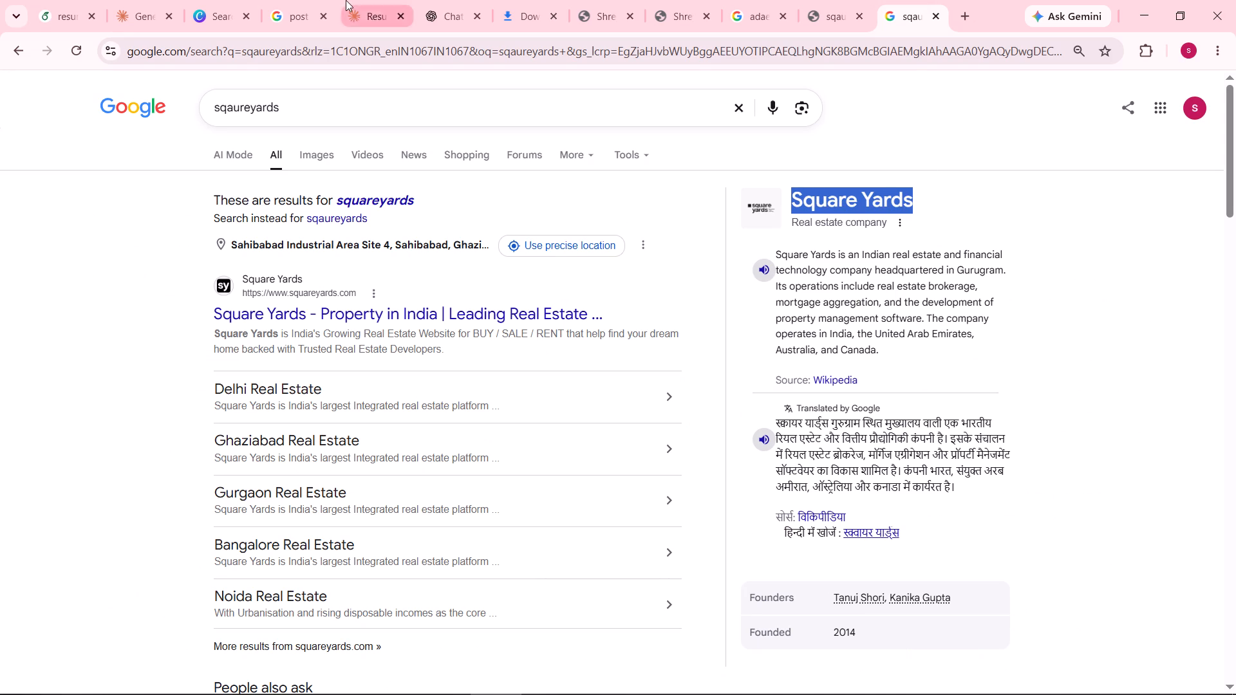
# Back in Overleaf, replace the bold employer name in the Relationship Manager heading with the copied Square Yards and recompile.
pyautogui.click(67, 0)
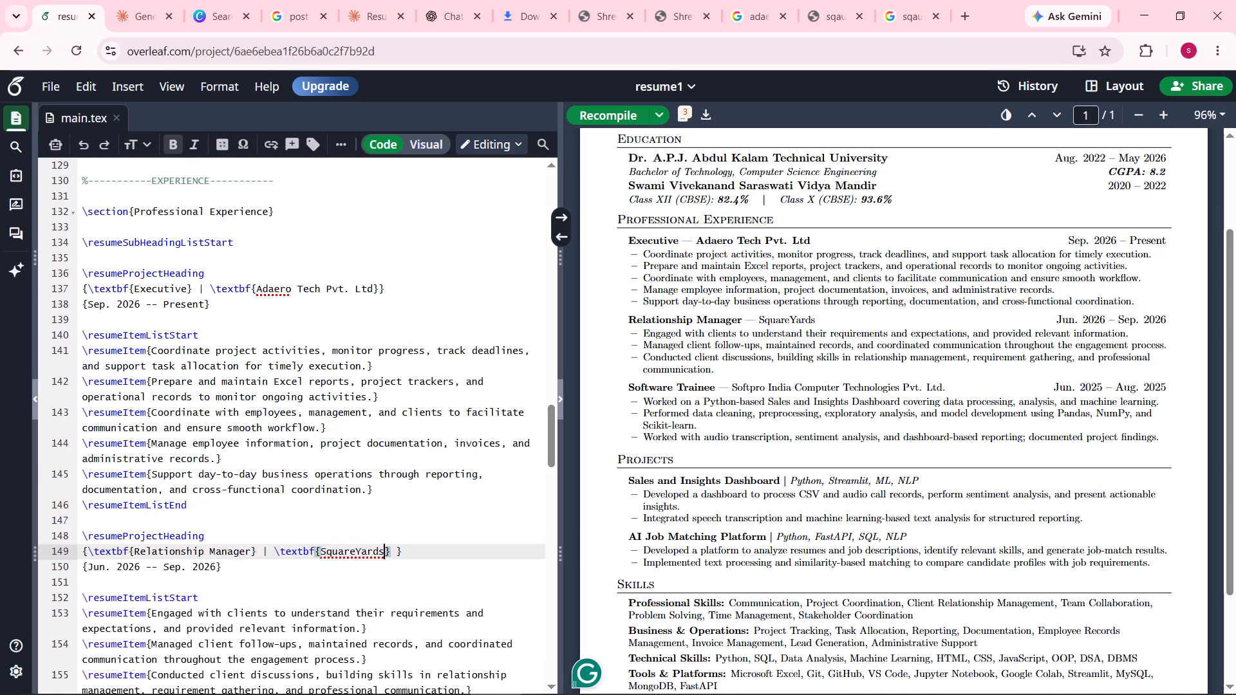
pyautogui.press('BackSpace')
pyautogui.press('BackSpace')
pyautogui.press('BackSpace')
pyautogui.press('BackSpace')
pyautogui.press('BackSpace')
pyautogui.press('BackSpace')
pyautogui.press('BackSpace')
pyautogui.press('BackSpace')
pyautogui.press('BackSpace')
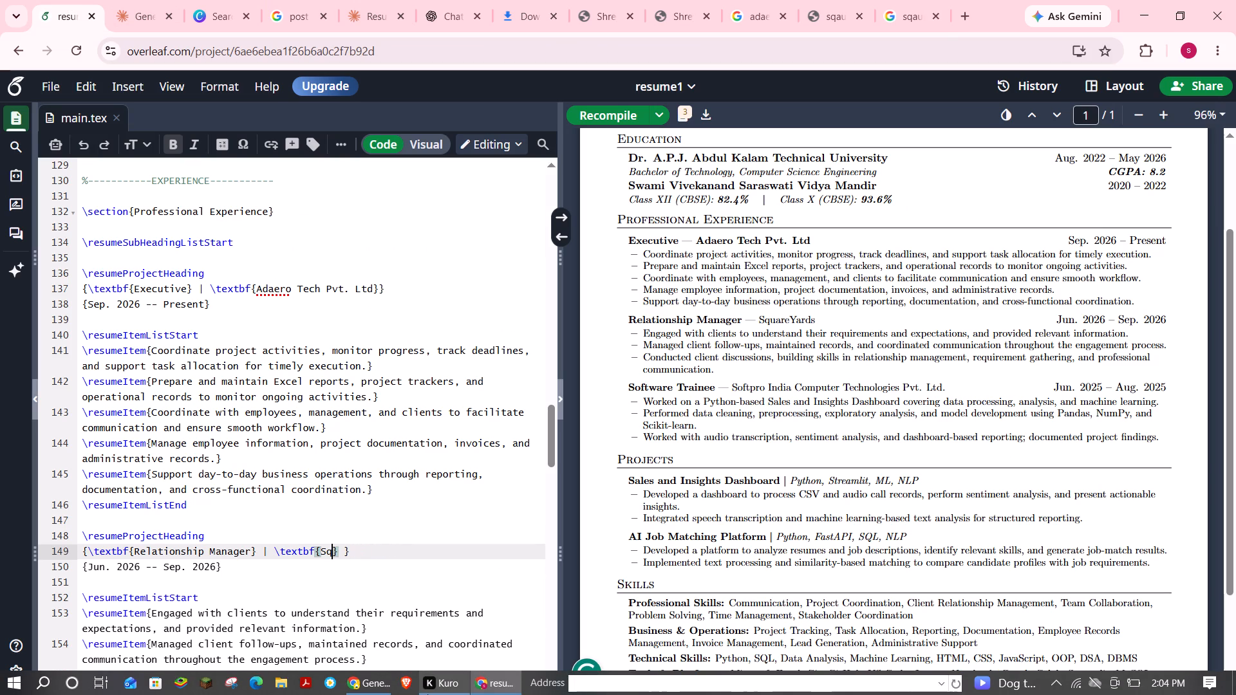
pyautogui.press('BackSpace')
pyautogui.press('BackSpace')
pyautogui.hotkey('ctrl', 'v')
pyautogui.hotkey('ctrl', 's')
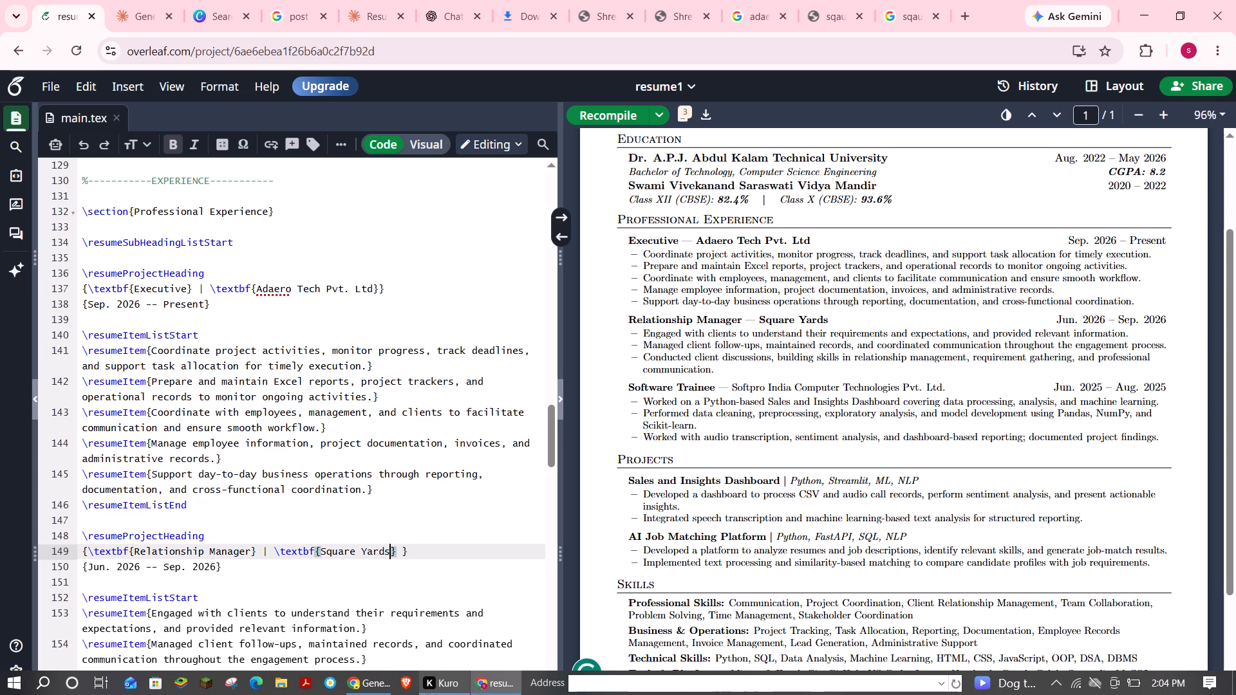
# Go to the Software Trainee heading with Softpro India Computer Technologies Pvt. Ltd. in main.tex.
pyautogui.scroll(-3, 427, 694)
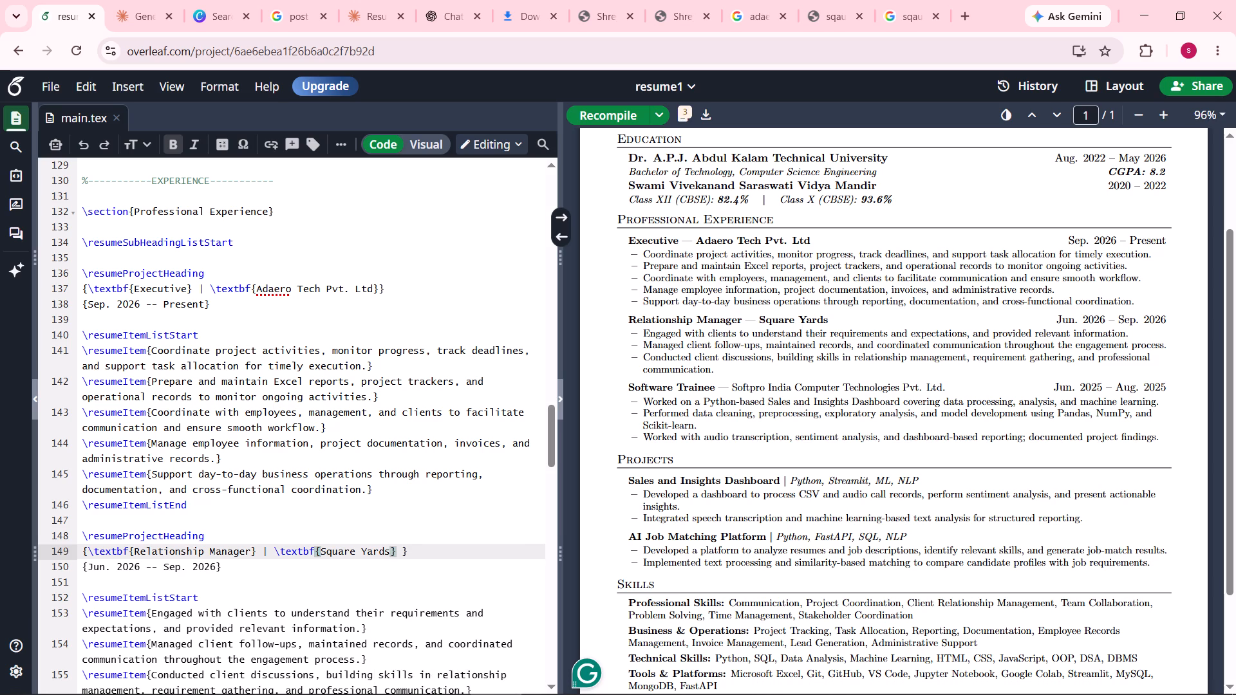
pyautogui.scroll(-1, 320, 503)
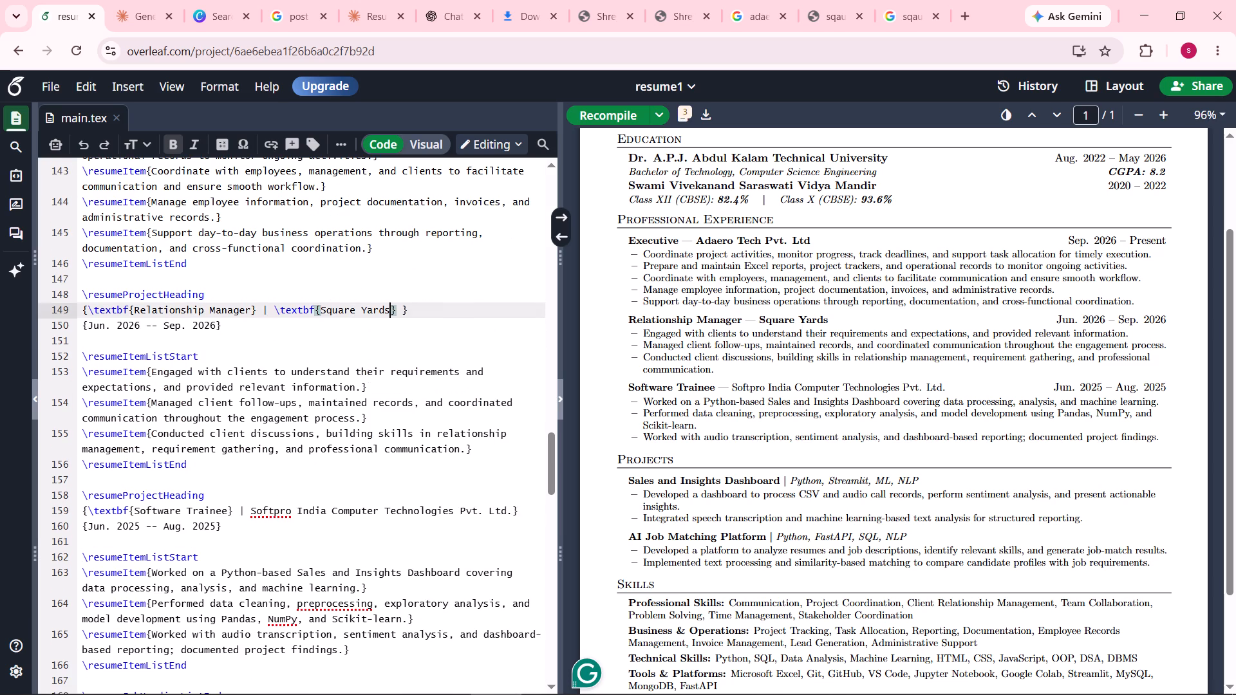
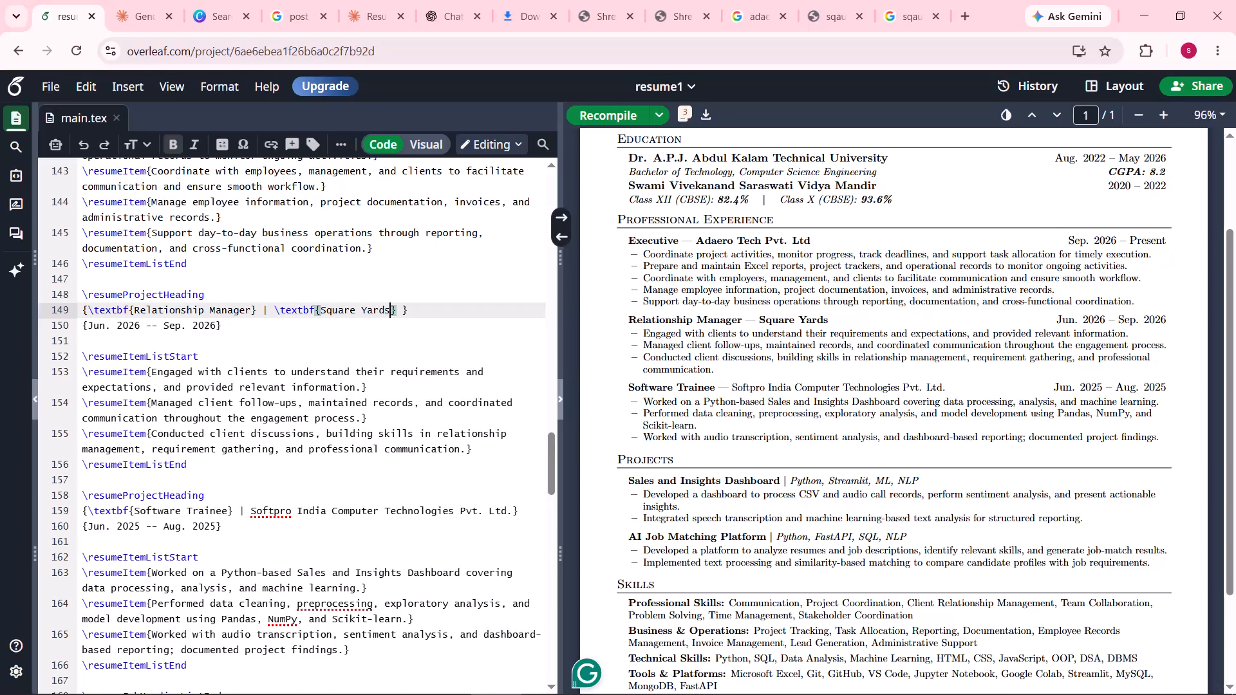
# Add a \textbf{} command to the Software Trainee heading, move the employer name inside its braces, and recompile.
pyautogui.click(247, 507)
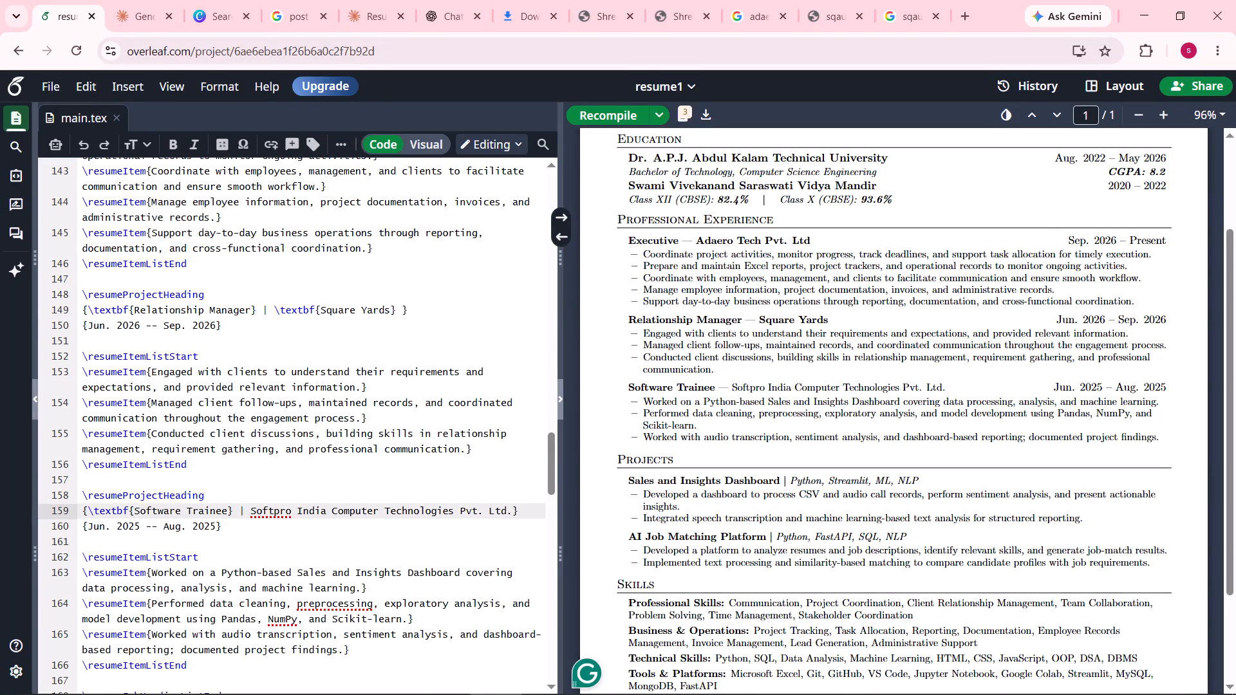
pyautogui.press('Right')
pyautogui.write('\\text')
pyautogui.press('Return')
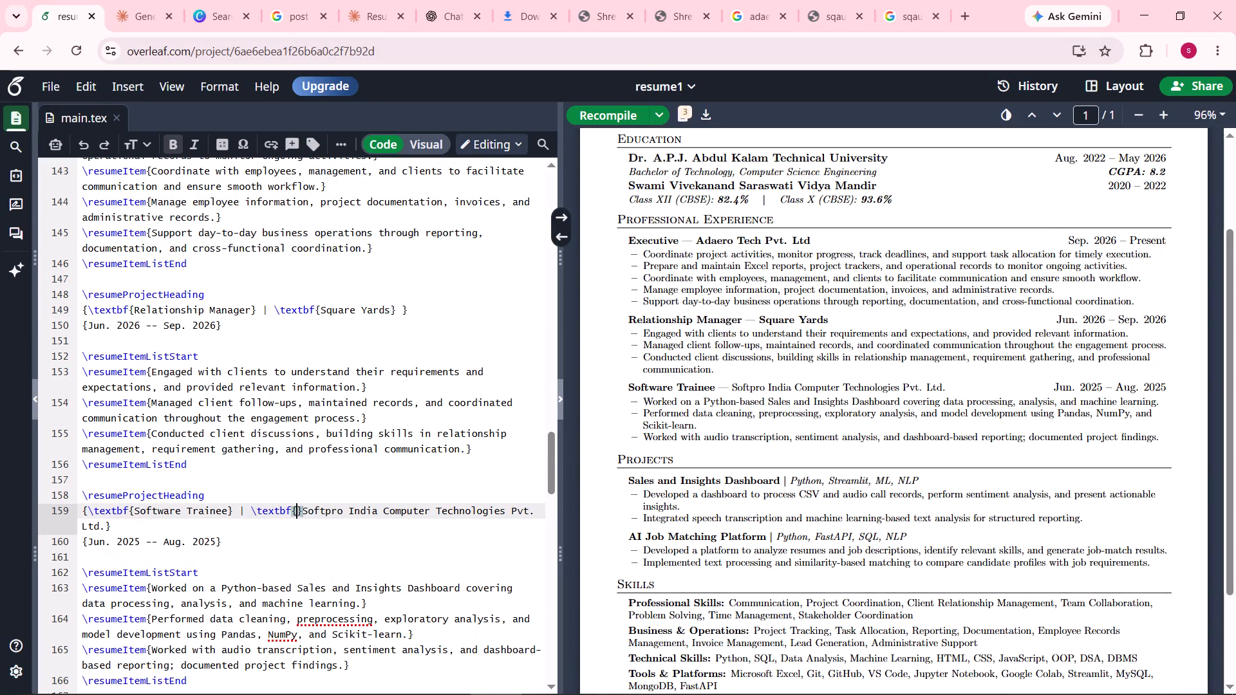
pyautogui.moveTo(306, 511); pyautogui.dragTo(102, 530)
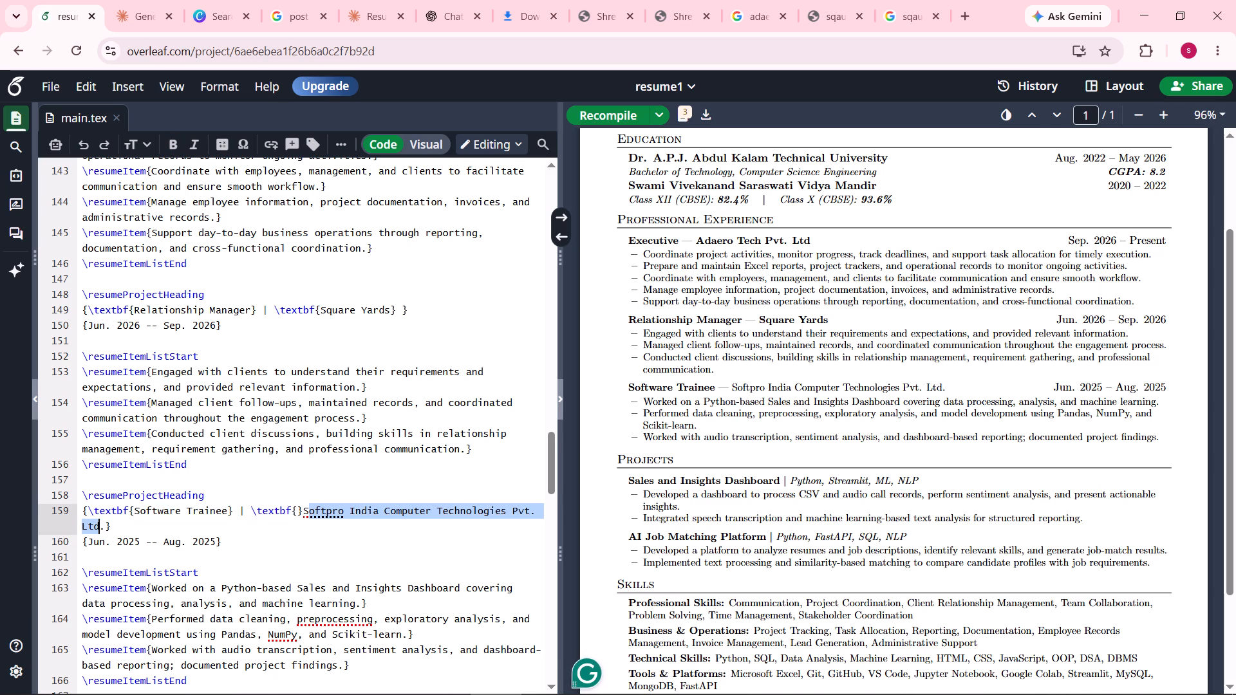
pyautogui.moveTo(102, 530); pyautogui.dragTo(103, 530)
pyautogui.hotkey('ctrl', 'c')
pyautogui.press('BackSpace')
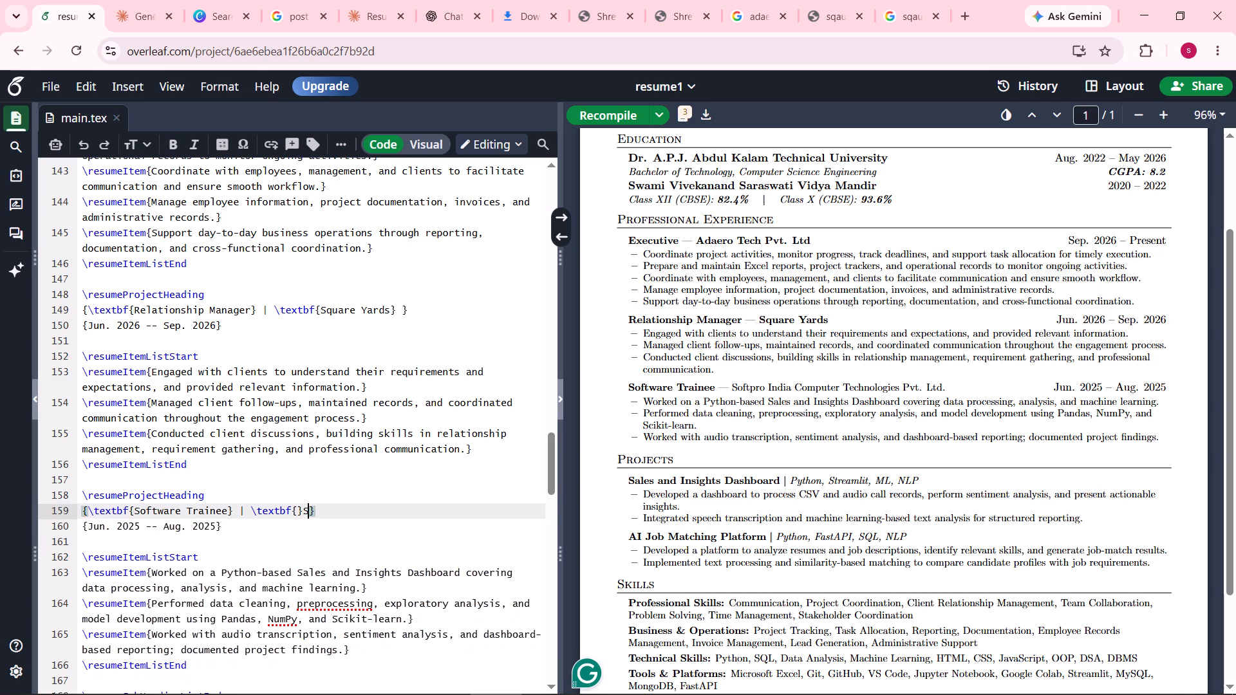
pyautogui.press('BackSpace')
pyautogui.press('Left')
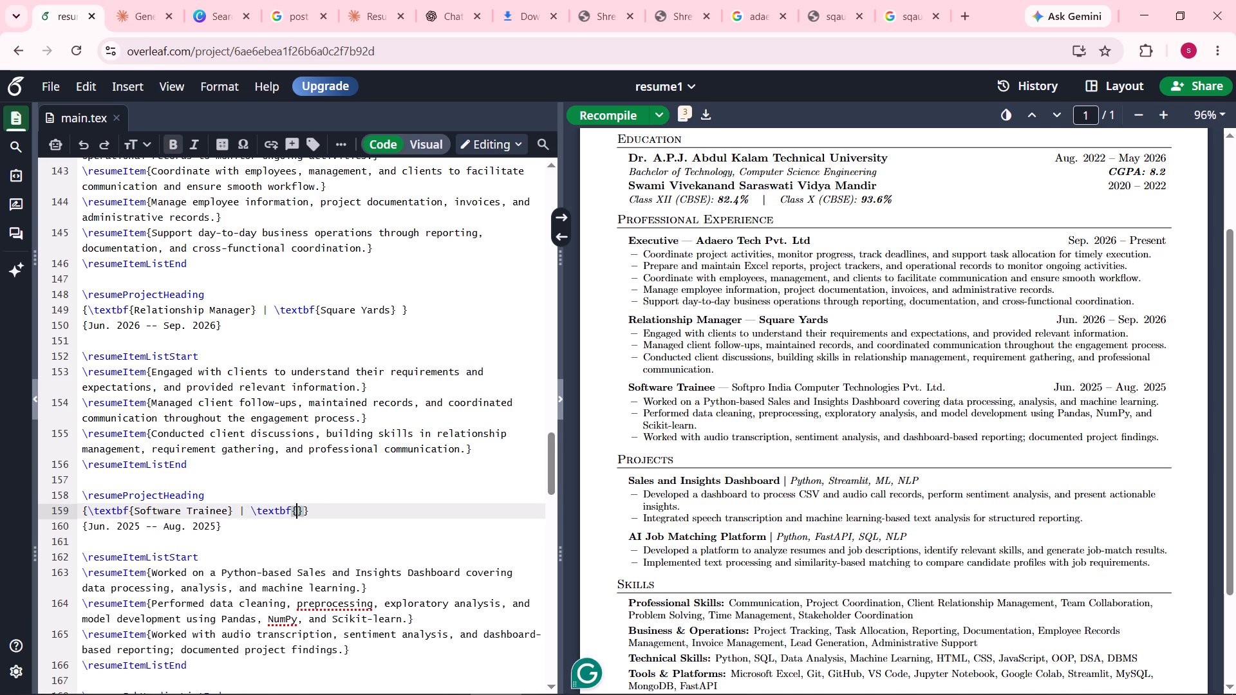
pyautogui.hotkey('ctrl', 'v')
pyautogui.hotkey('ctrl', 's')
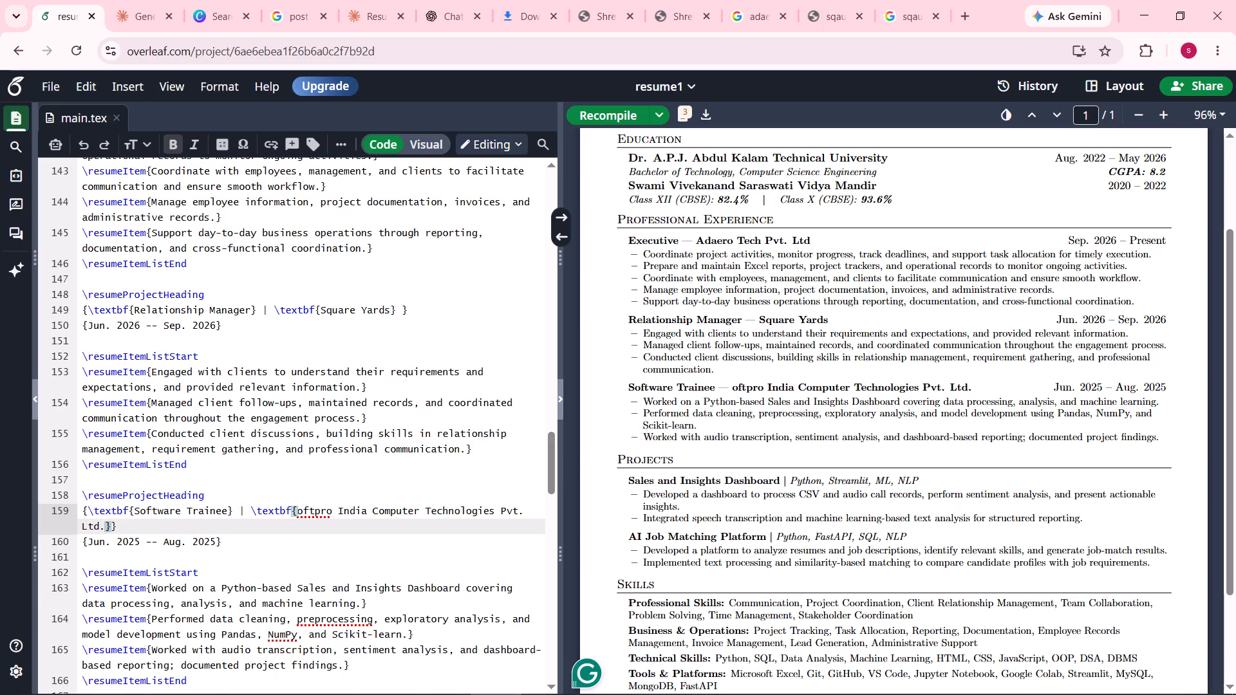
pyautogui.scroll(-2, 633, 456)
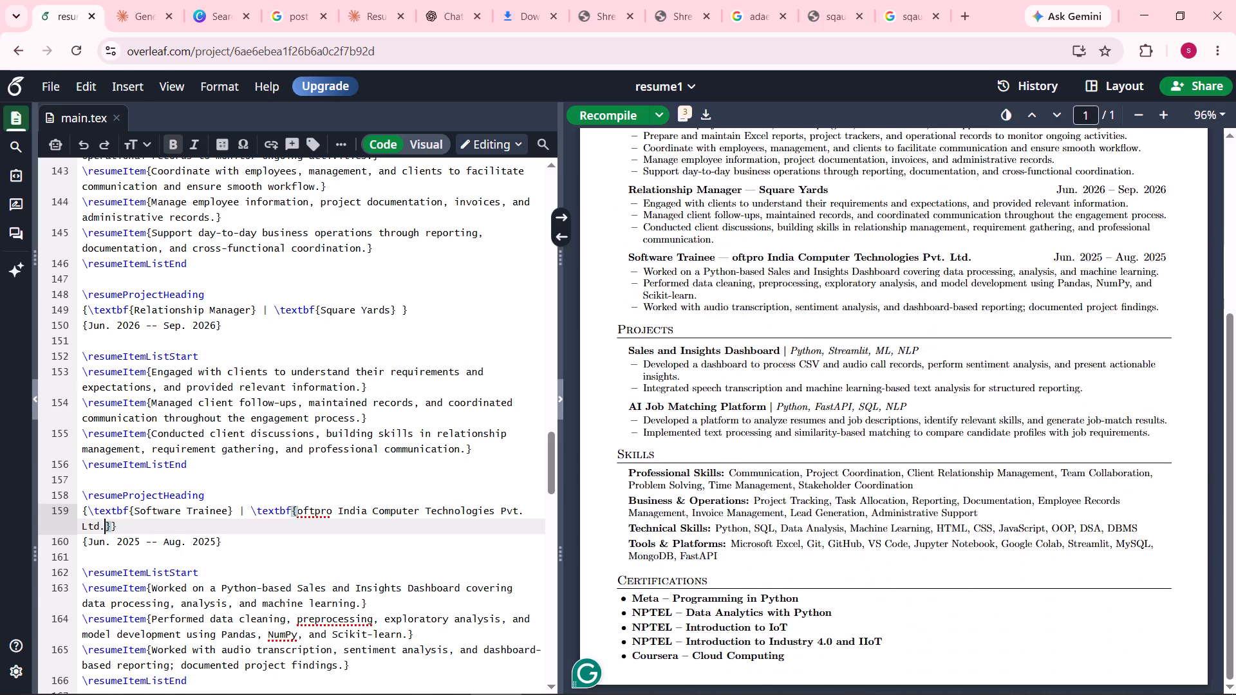
pyautogui.scroll(4, 633, 456)
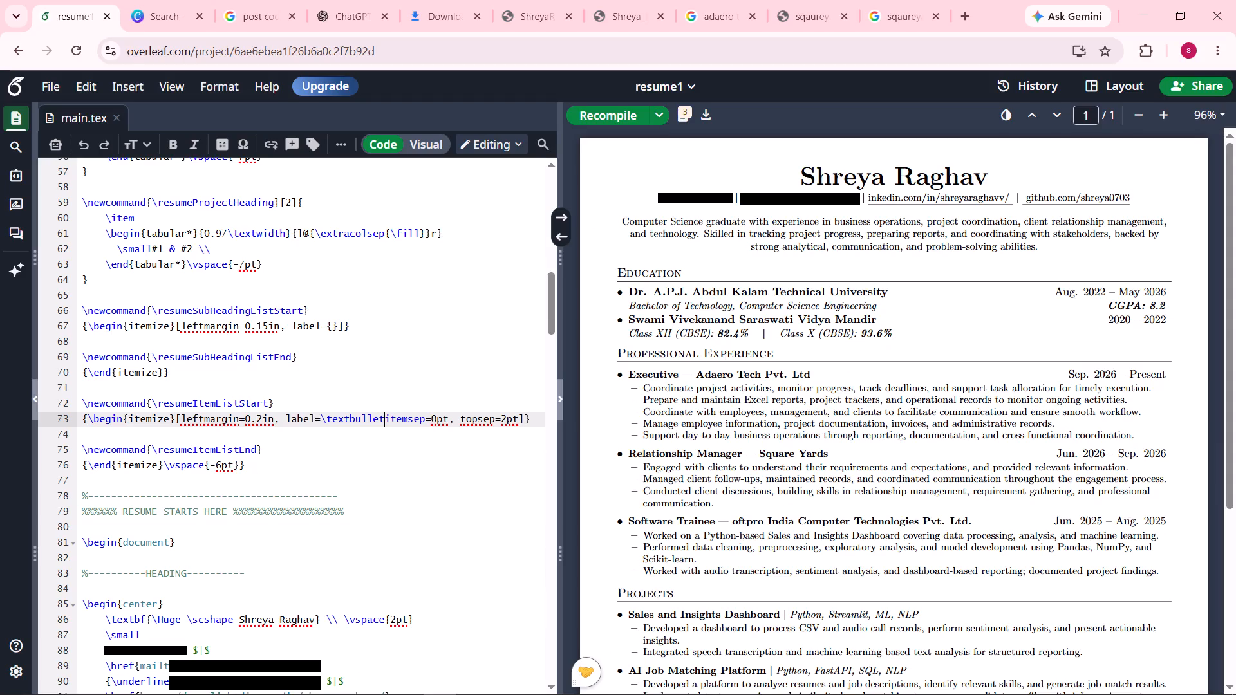
pyautogui.press(',')
pyautogui.hotkey('ctrl', 's')
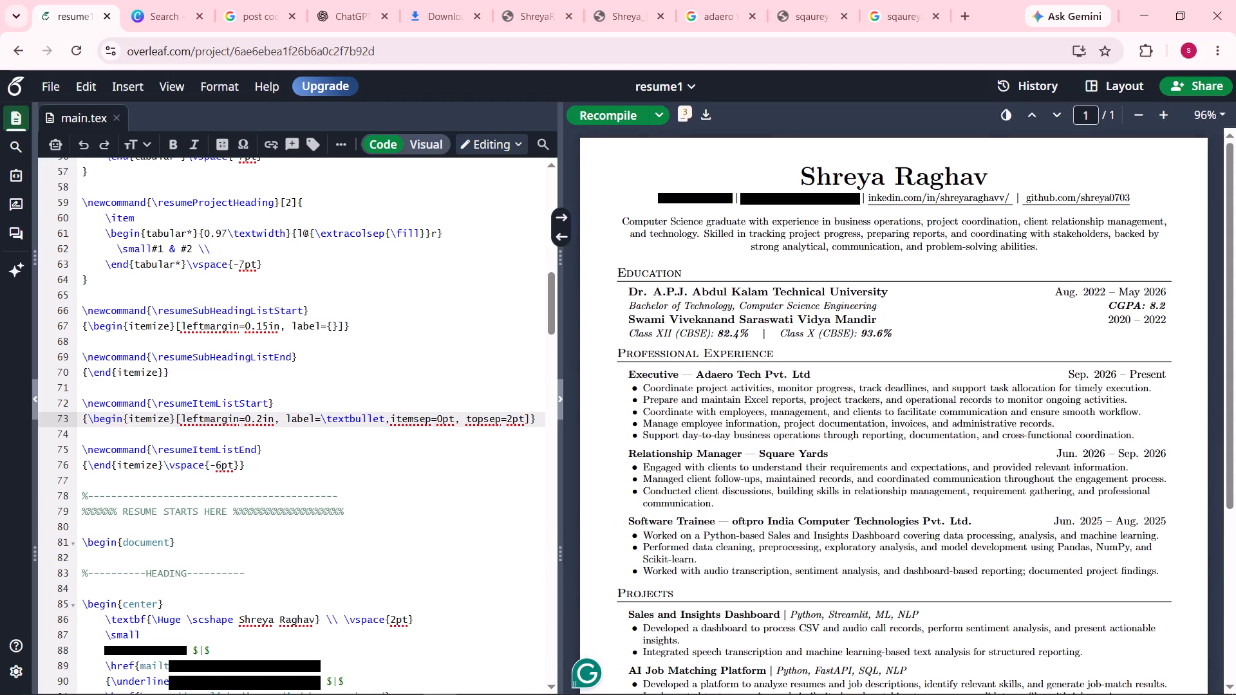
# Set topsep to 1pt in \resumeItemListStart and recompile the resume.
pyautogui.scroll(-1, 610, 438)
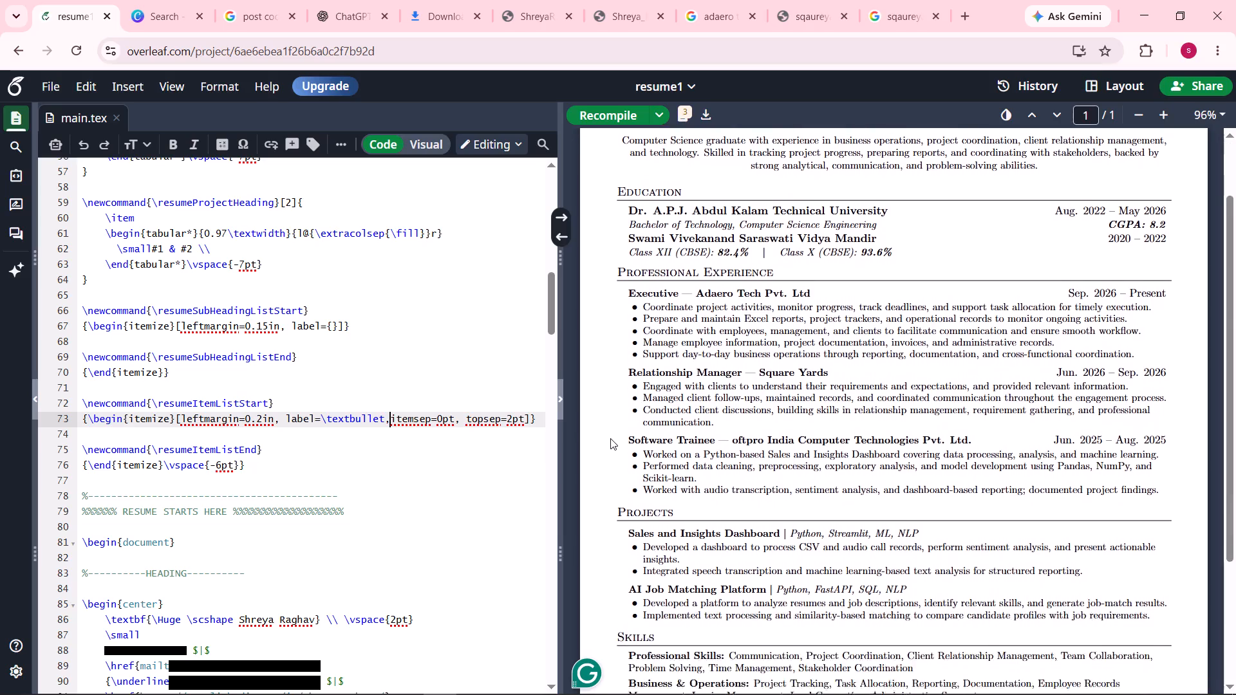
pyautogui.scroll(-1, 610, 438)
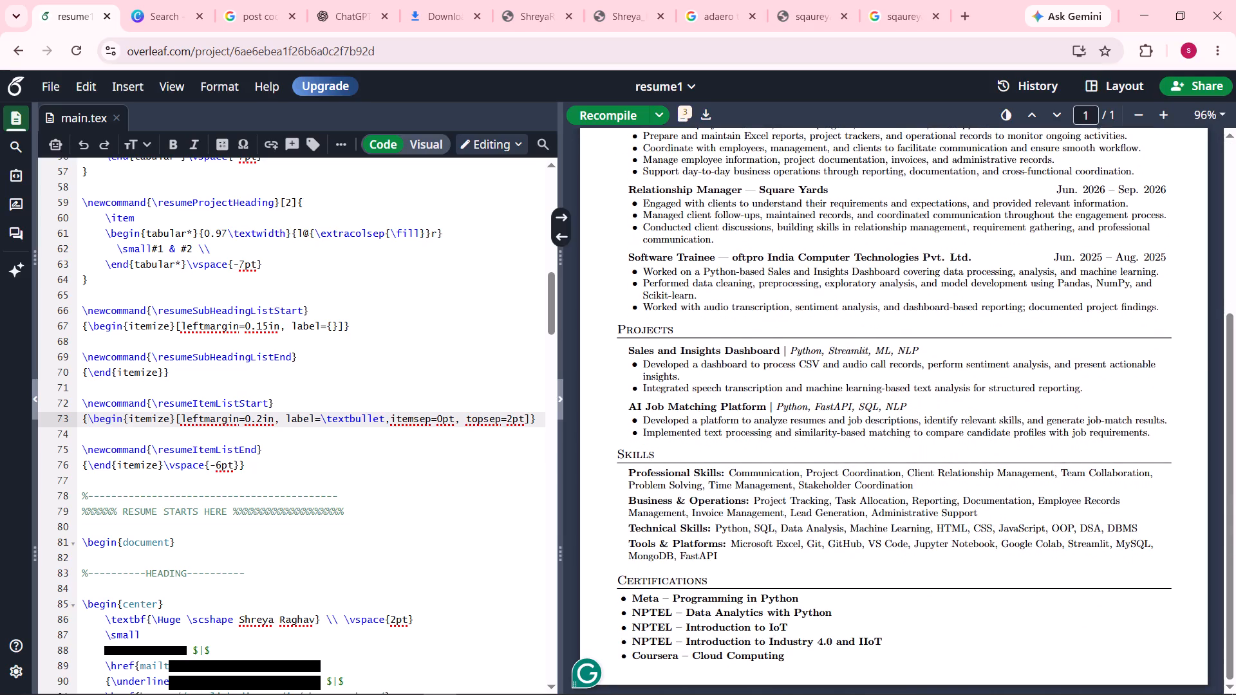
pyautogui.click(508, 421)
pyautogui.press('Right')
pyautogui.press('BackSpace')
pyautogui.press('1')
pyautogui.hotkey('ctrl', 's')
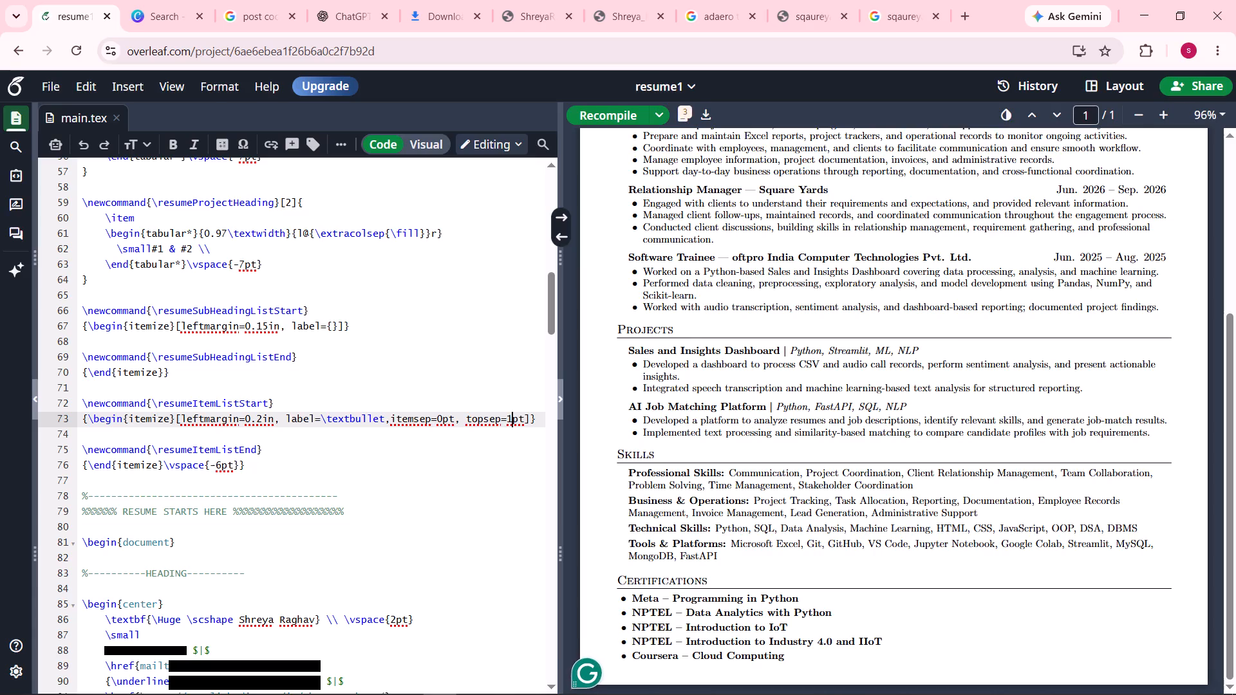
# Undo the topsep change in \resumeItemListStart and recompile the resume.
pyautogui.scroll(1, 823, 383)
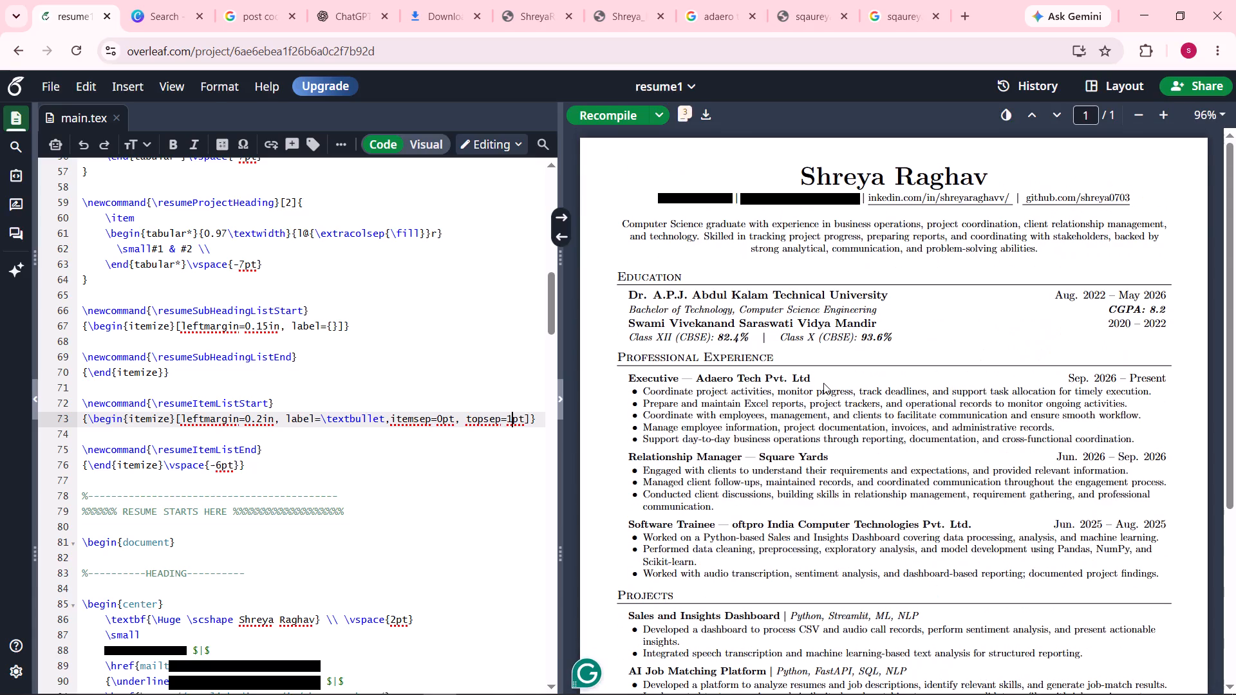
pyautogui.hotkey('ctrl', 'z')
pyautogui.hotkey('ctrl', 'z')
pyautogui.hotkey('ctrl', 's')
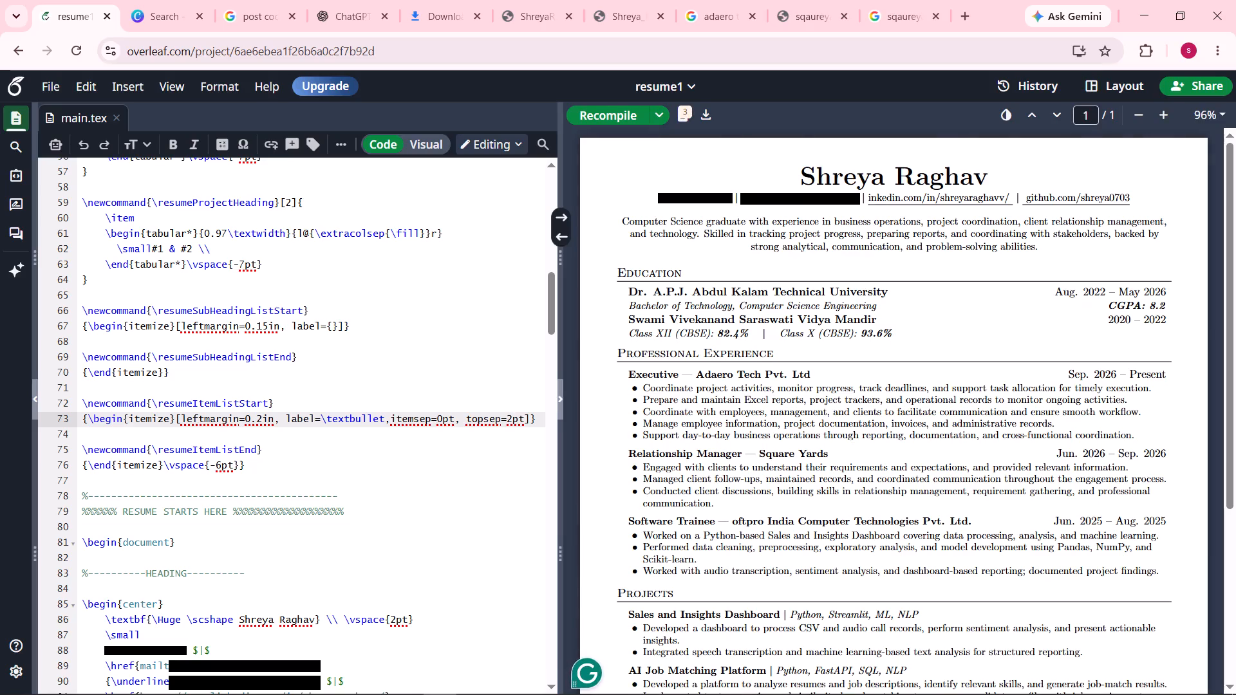
# Rename the Overleaf project as ShreyaResume1.
pyautogui.scroll(-2, 823, 383)
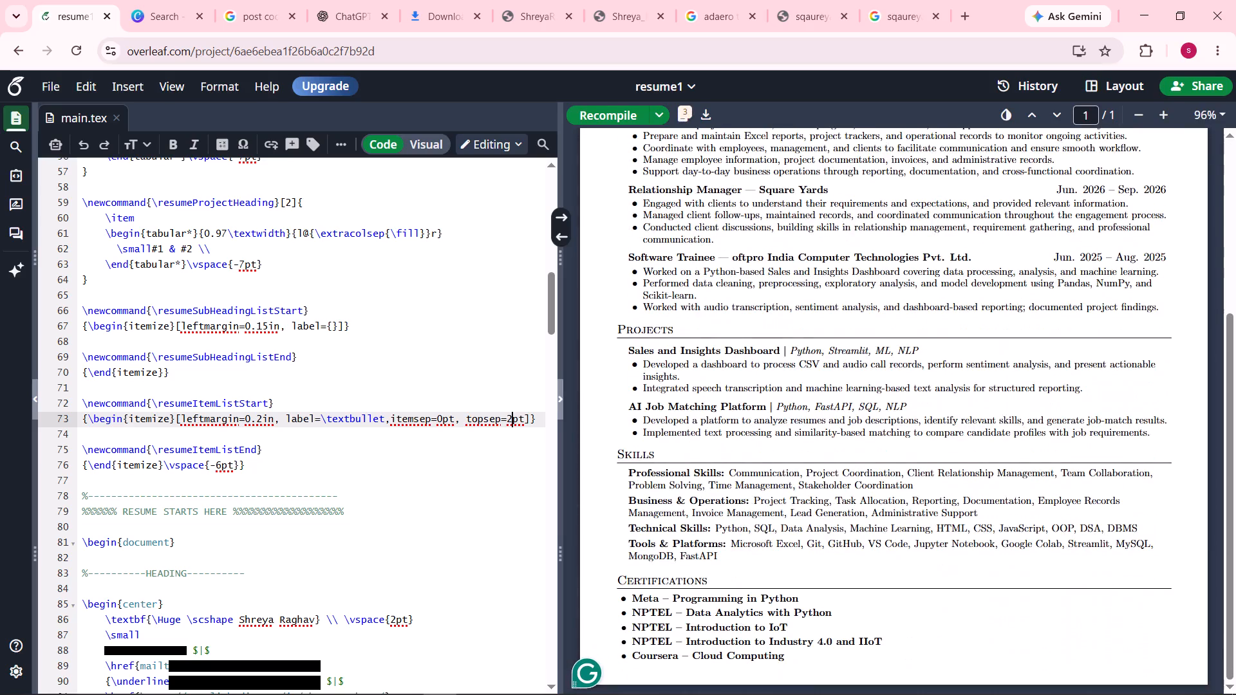
pyautogui.scroll(1, 823, 383)
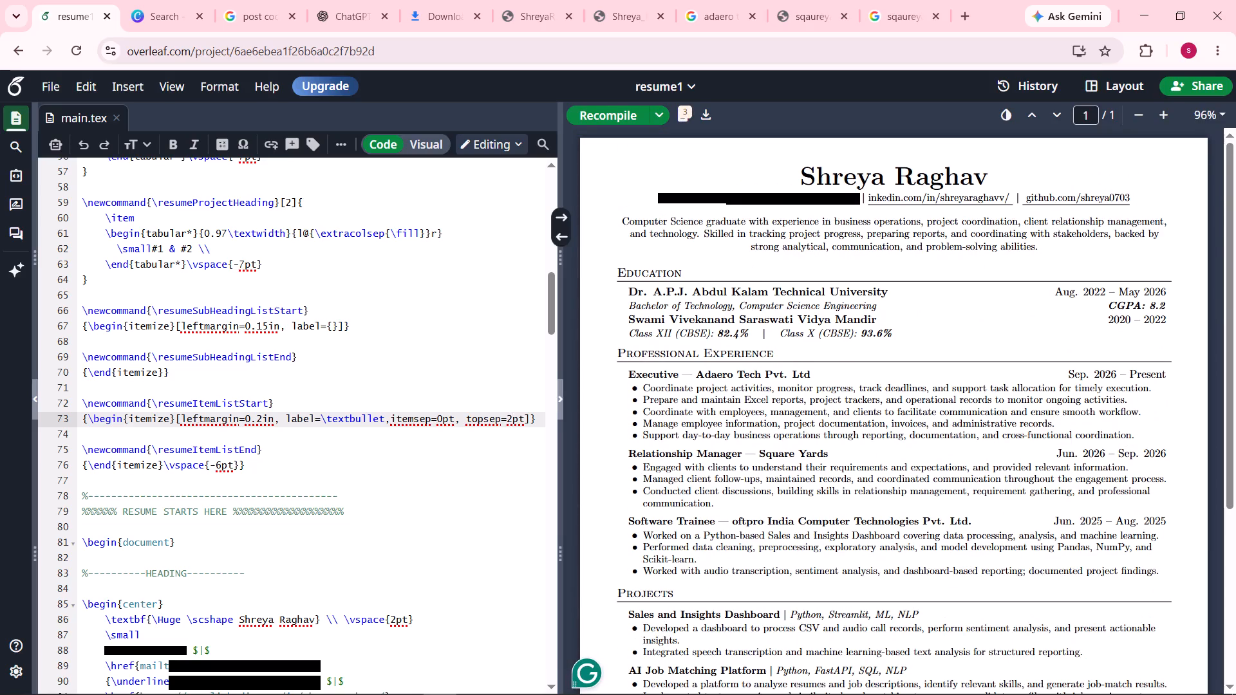
pyautogui.click(686, 94)
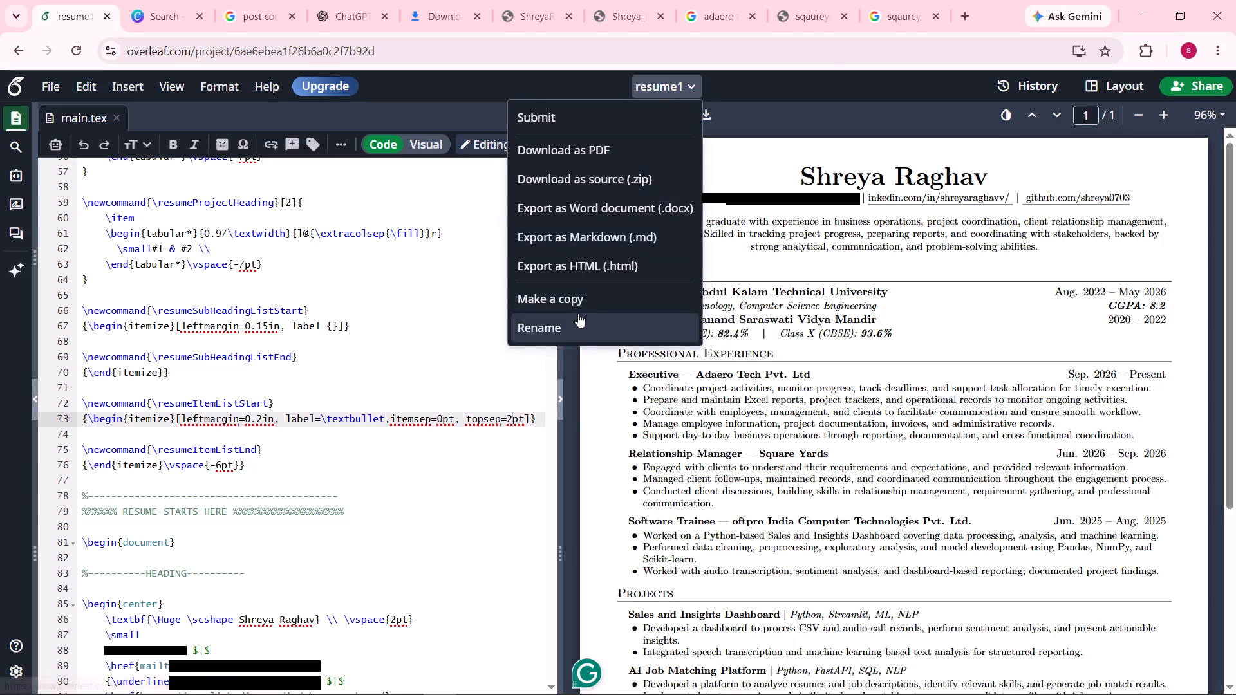
pyautogui.click(578, 313)
pyautogui.press('BackSpace')
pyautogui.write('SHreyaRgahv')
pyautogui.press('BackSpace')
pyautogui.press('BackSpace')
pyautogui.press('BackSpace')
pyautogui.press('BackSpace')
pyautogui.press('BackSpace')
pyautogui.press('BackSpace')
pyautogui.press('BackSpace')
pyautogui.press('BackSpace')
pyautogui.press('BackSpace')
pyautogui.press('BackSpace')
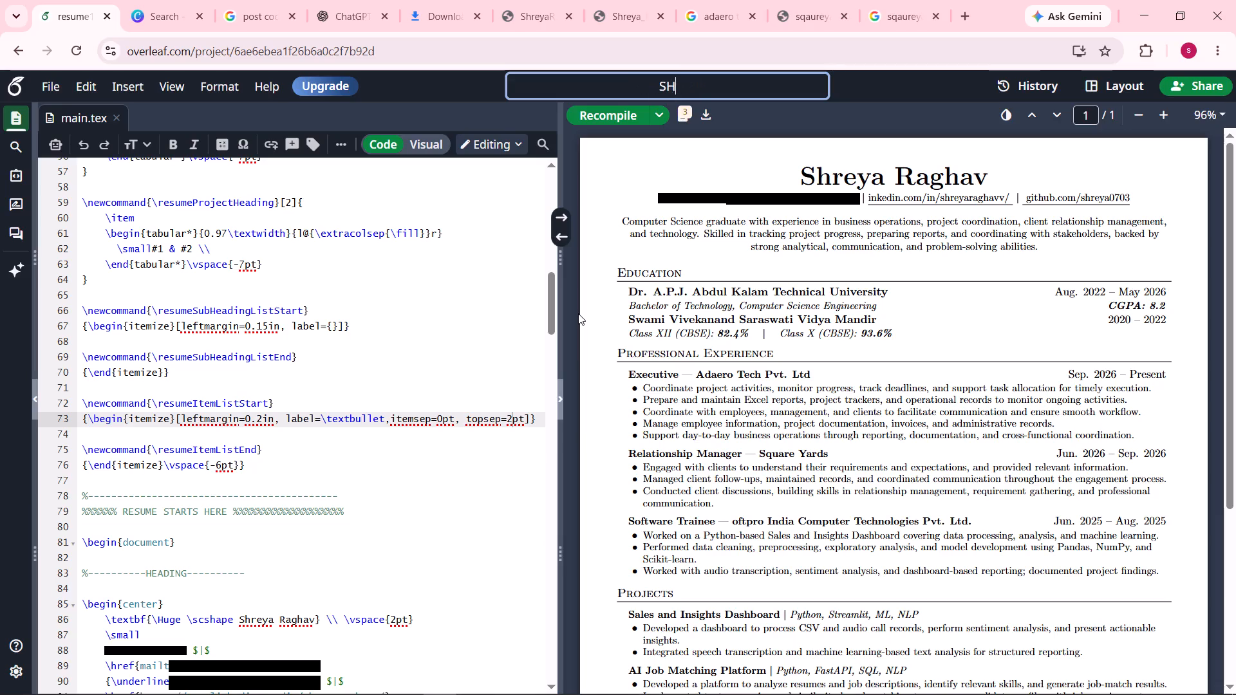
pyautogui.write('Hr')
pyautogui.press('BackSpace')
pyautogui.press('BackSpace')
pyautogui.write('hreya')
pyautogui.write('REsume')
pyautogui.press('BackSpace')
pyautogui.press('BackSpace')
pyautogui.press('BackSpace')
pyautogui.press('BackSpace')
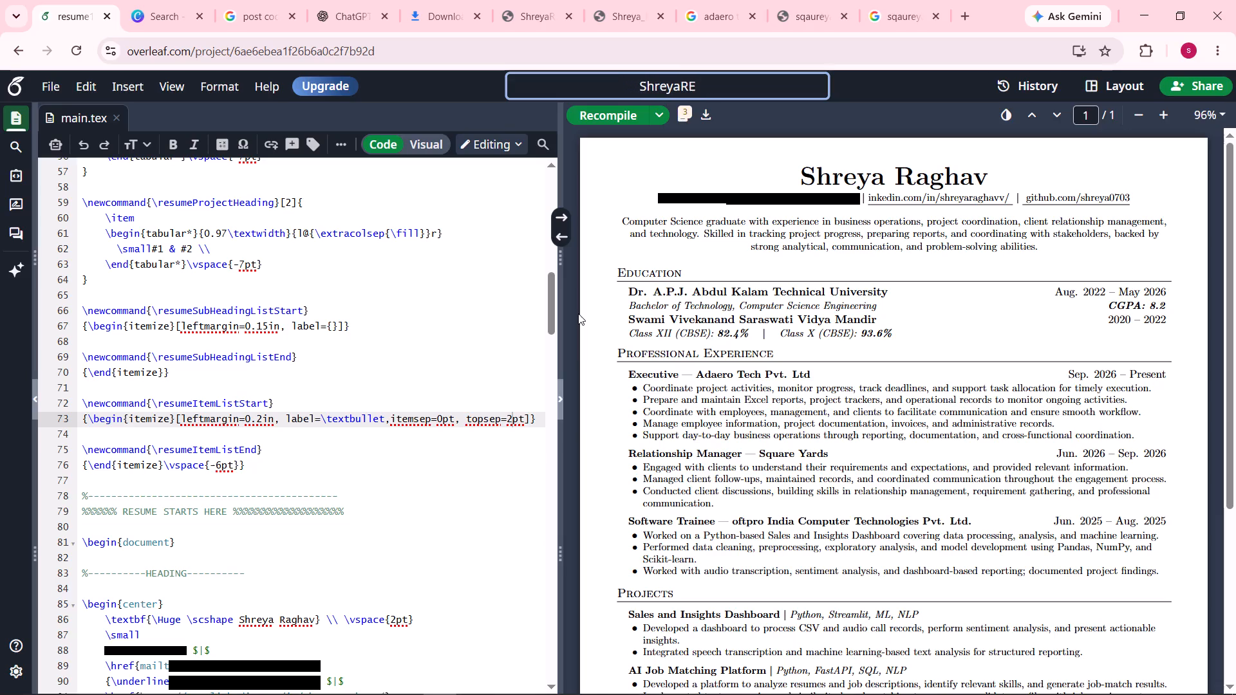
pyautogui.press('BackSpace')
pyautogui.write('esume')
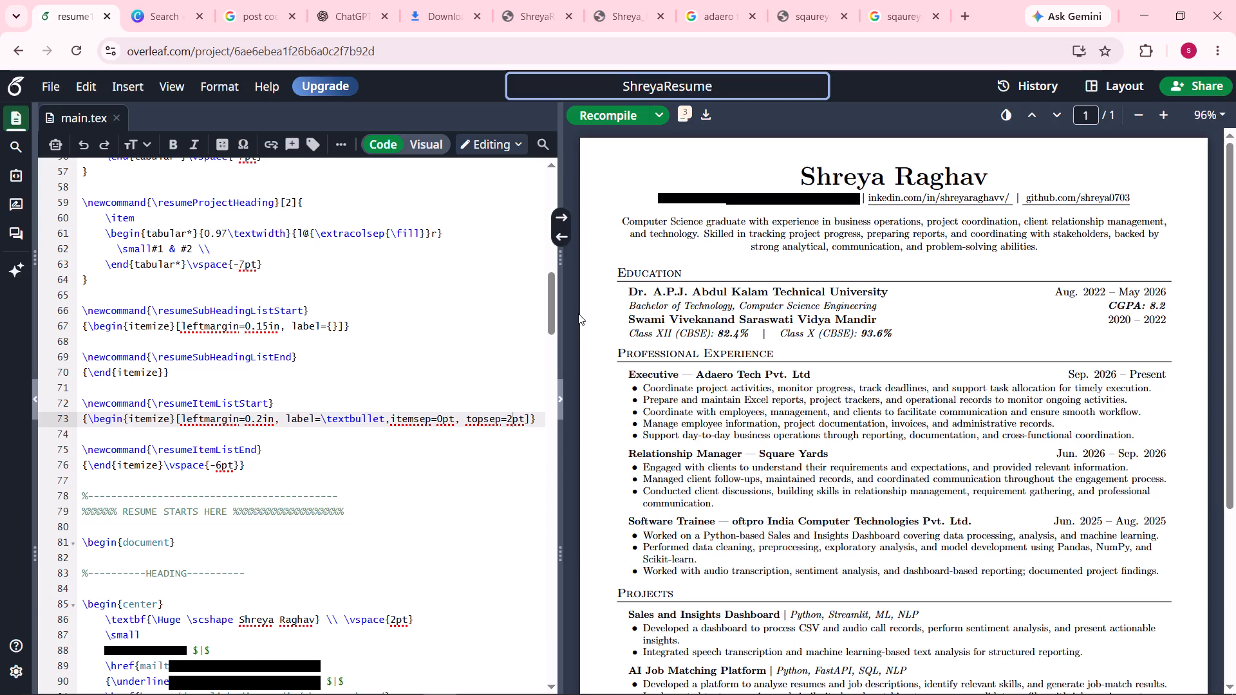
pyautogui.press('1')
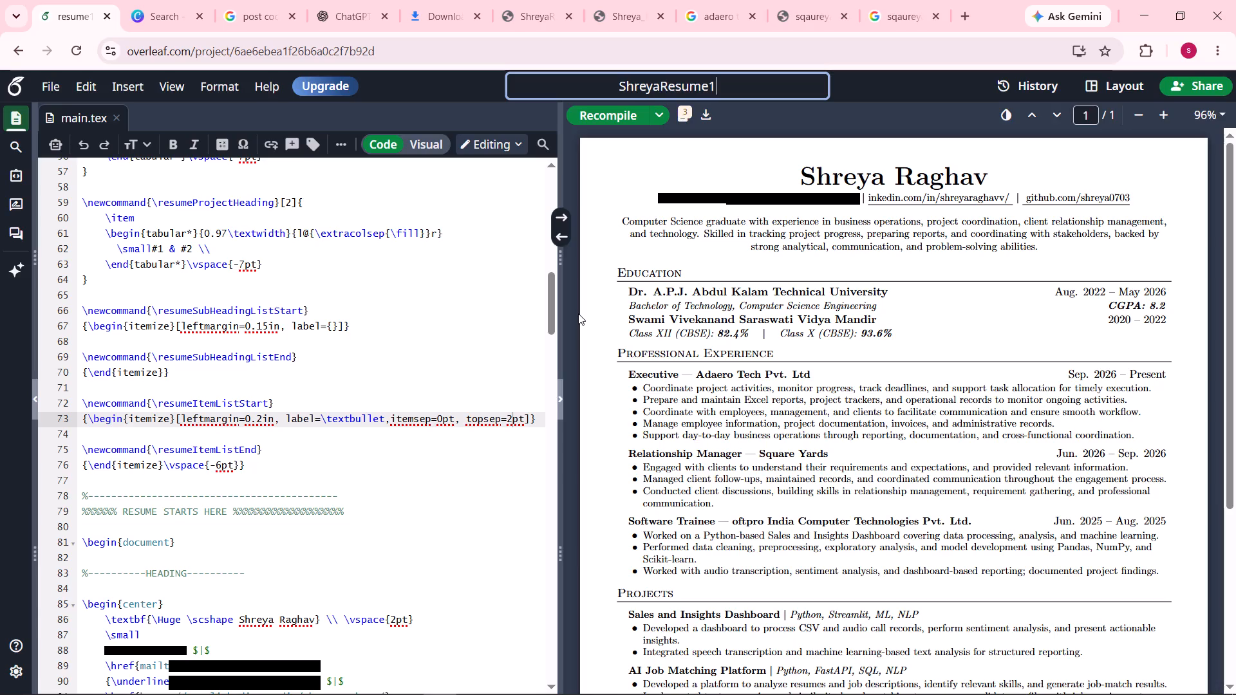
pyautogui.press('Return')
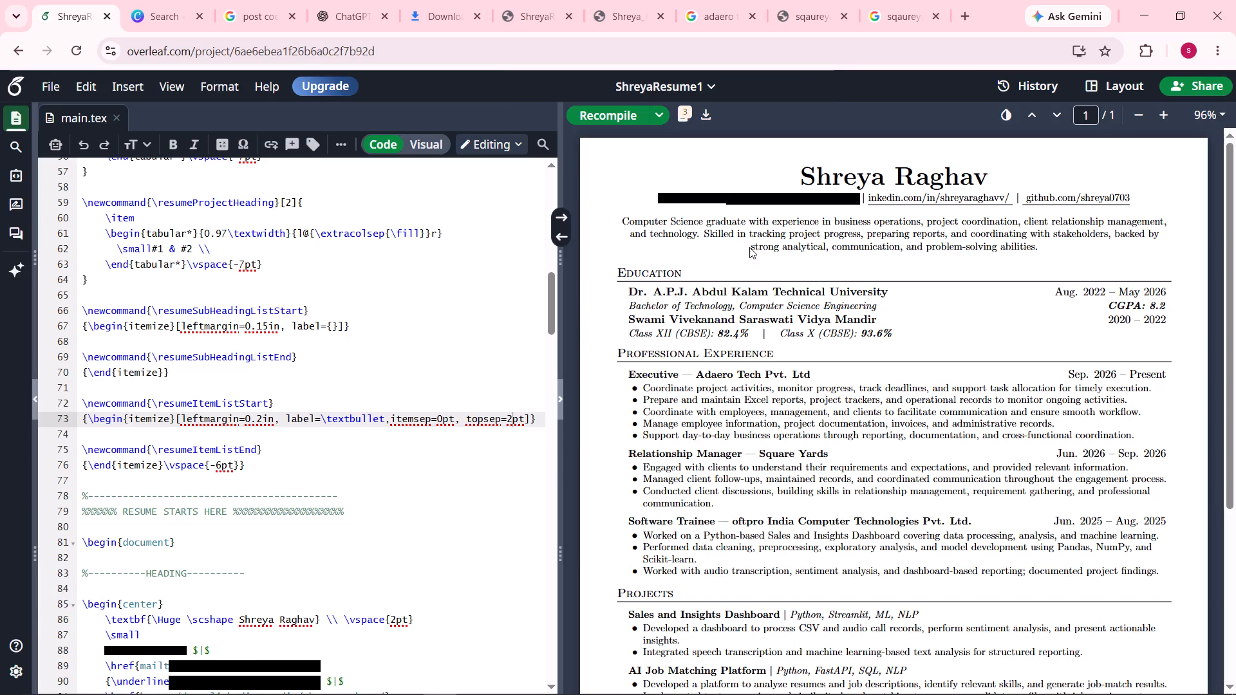
# Review the compiled resume down to its Certifications section.
pyautogui.scroll(-1, 769, 295)
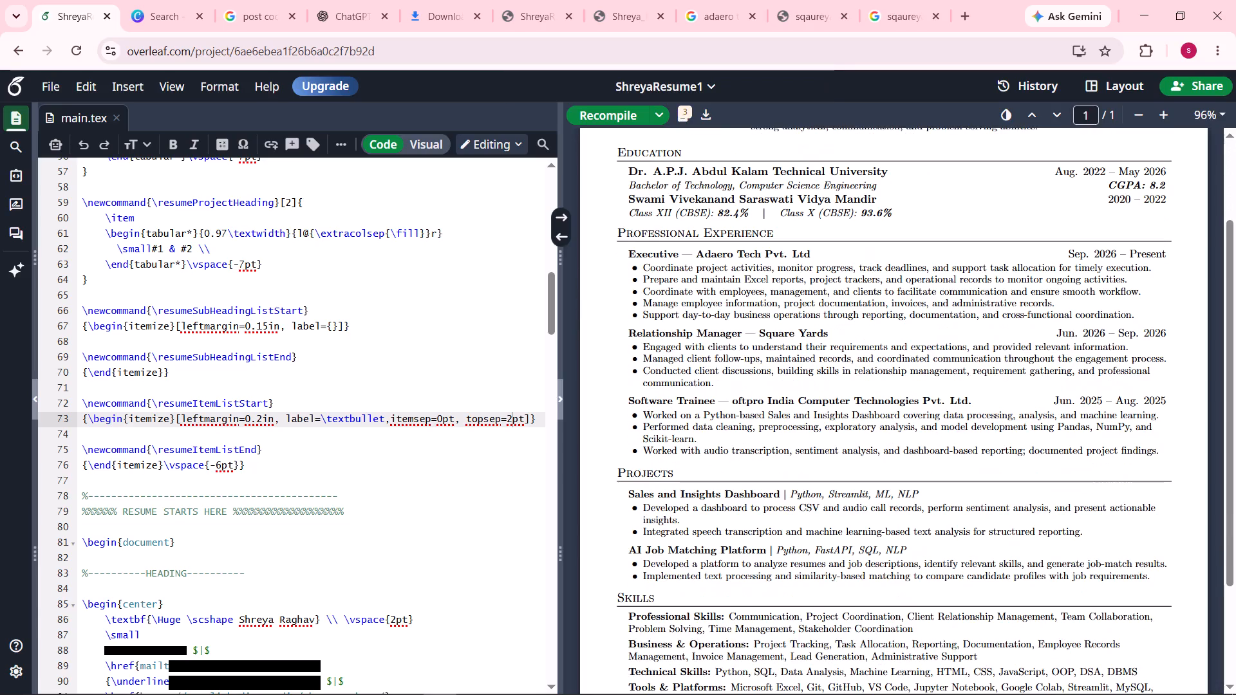
pyautogui.scroll(-1, 769, 295)
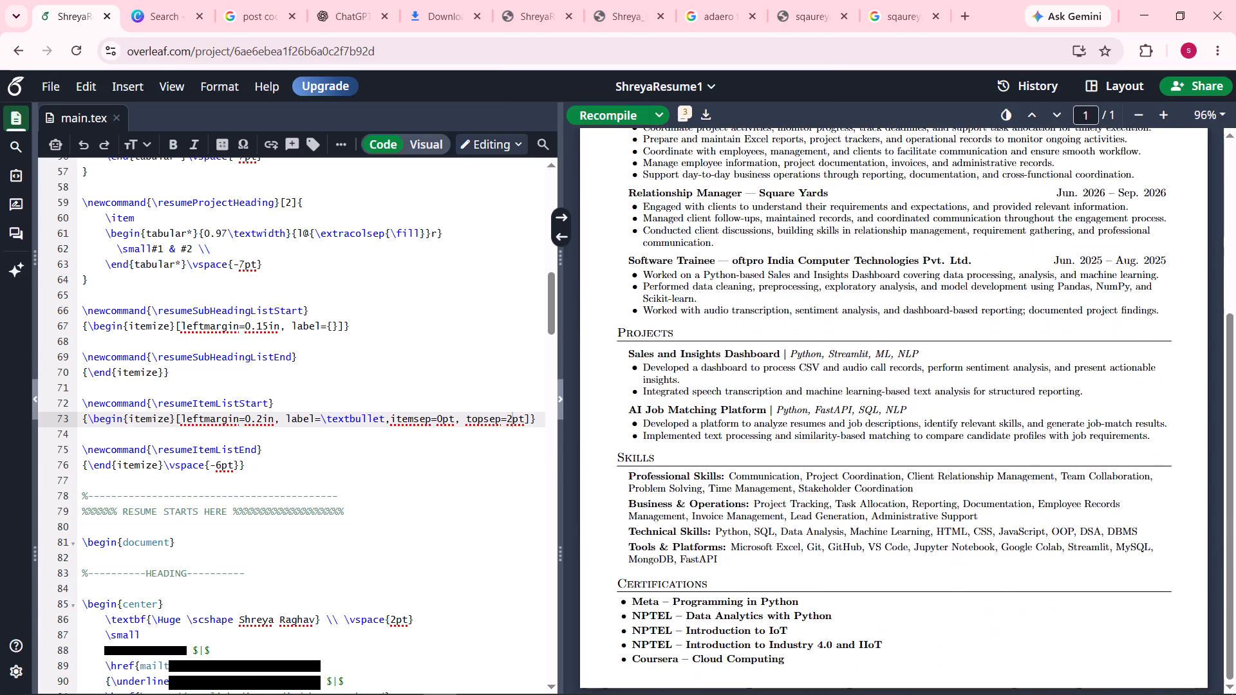
pyautogui.scroll(6, 769, 295)
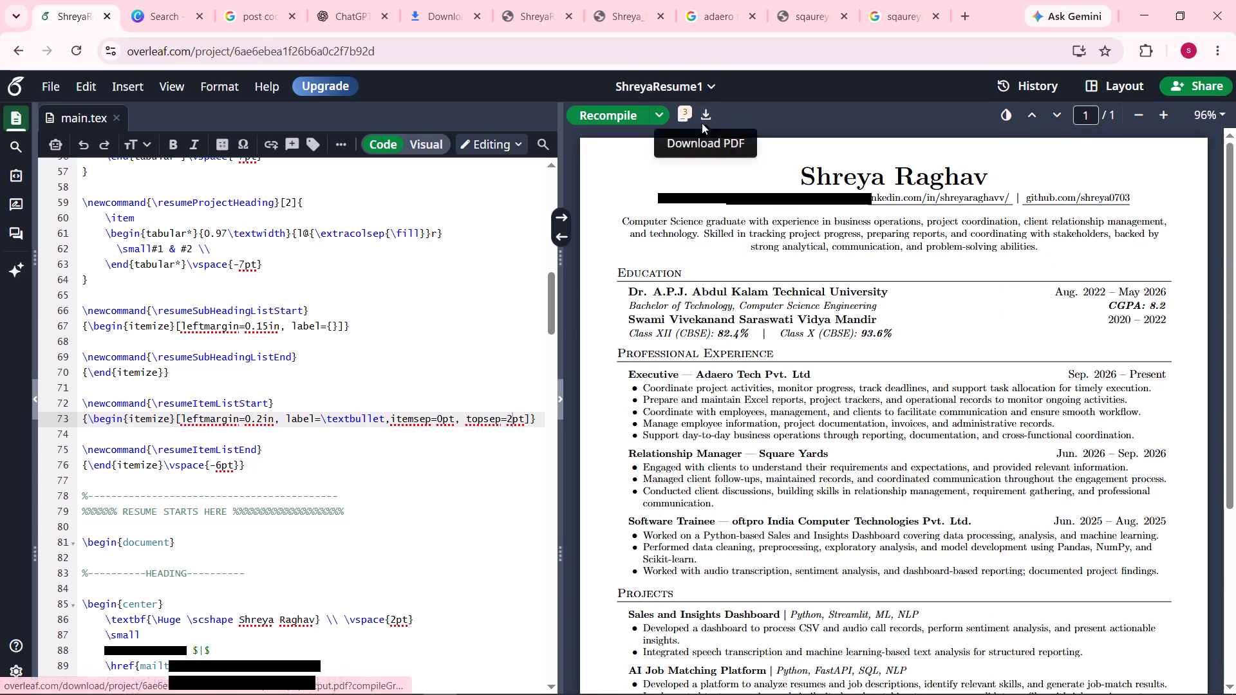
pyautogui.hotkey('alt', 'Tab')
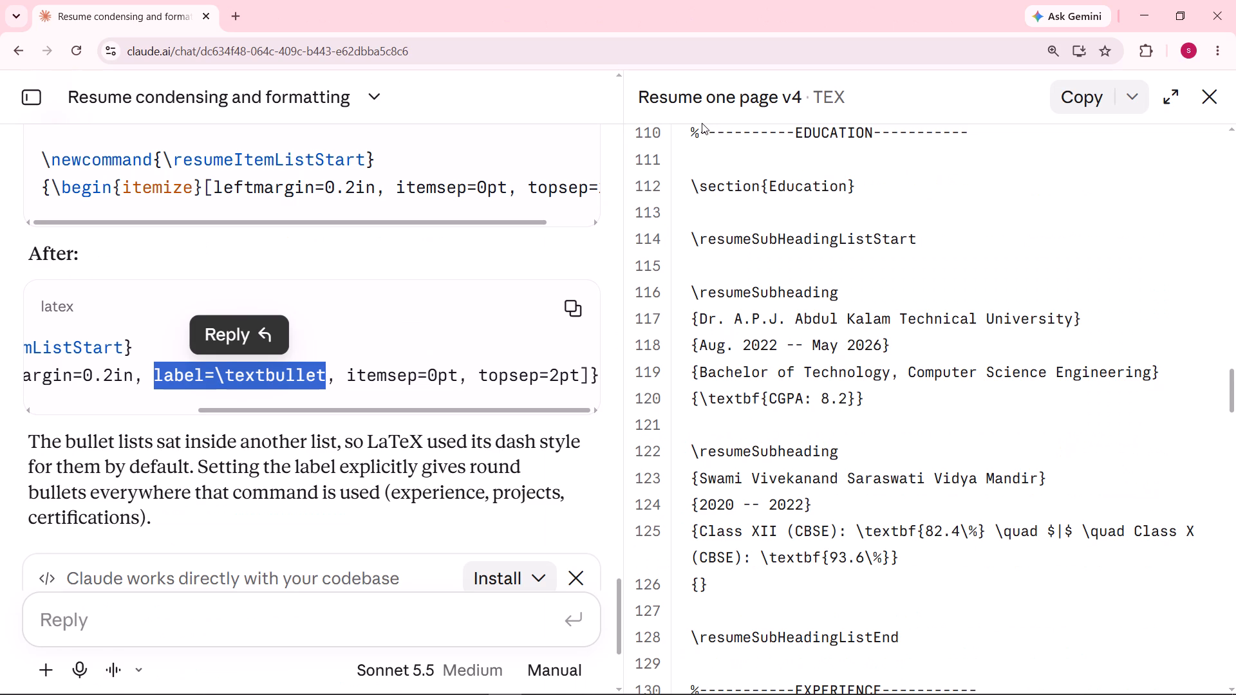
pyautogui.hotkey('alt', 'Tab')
# Open the Overleaf projects page in a new browser tab.
pyautogui.hotkey('ctrl', 't')
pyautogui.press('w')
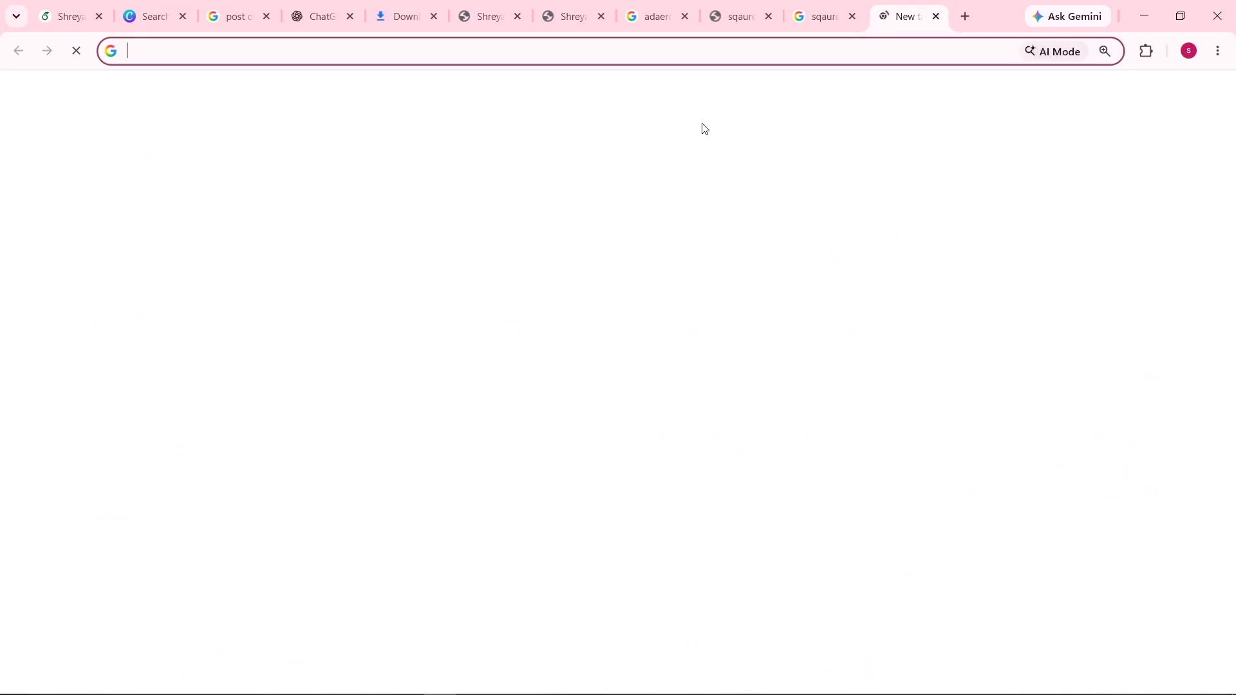
pyautogui.press('Return')
# Open another new browser tab and begin entering an address or search starting with w.
pyautogui.hotkey('ctrl', 't')
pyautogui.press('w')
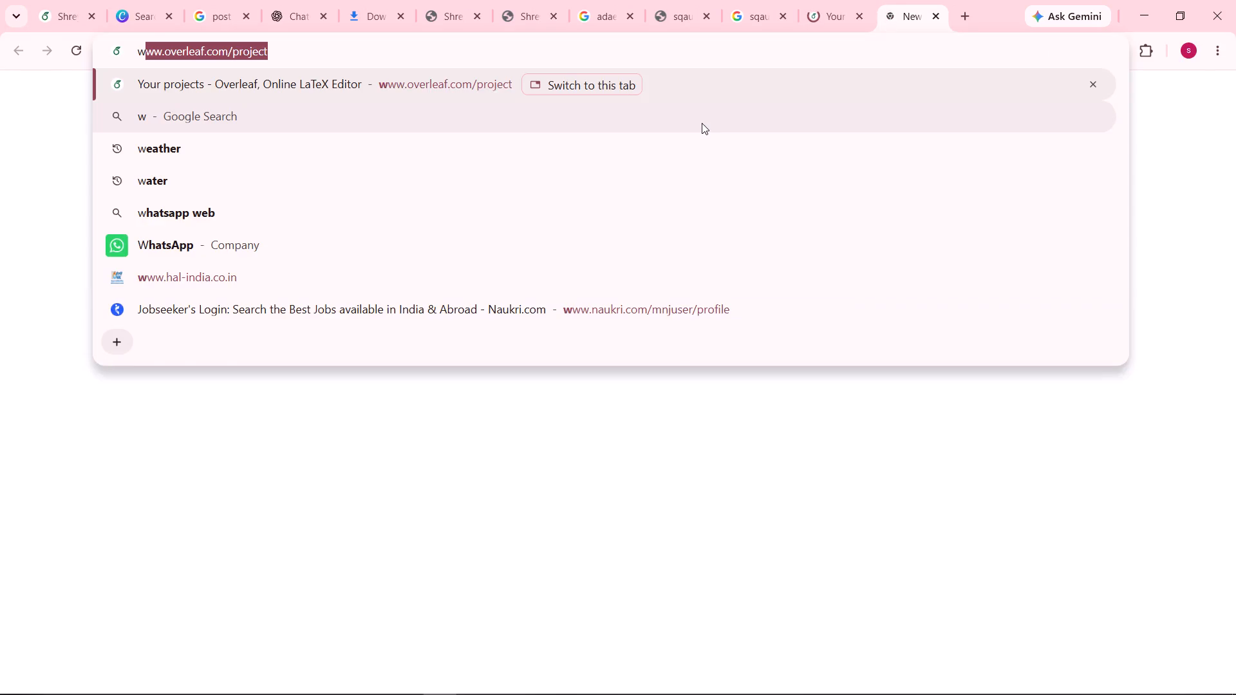
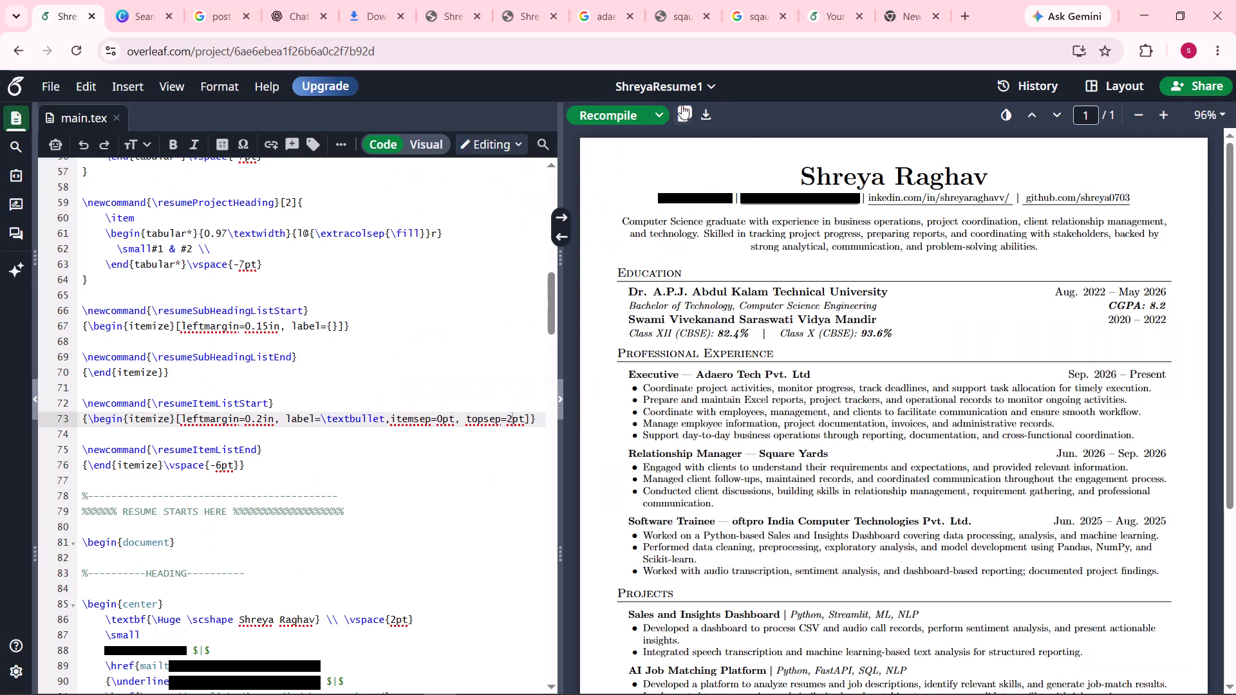
# Download the compiled resume as a PDF.
pyautogui.click(707, 117)
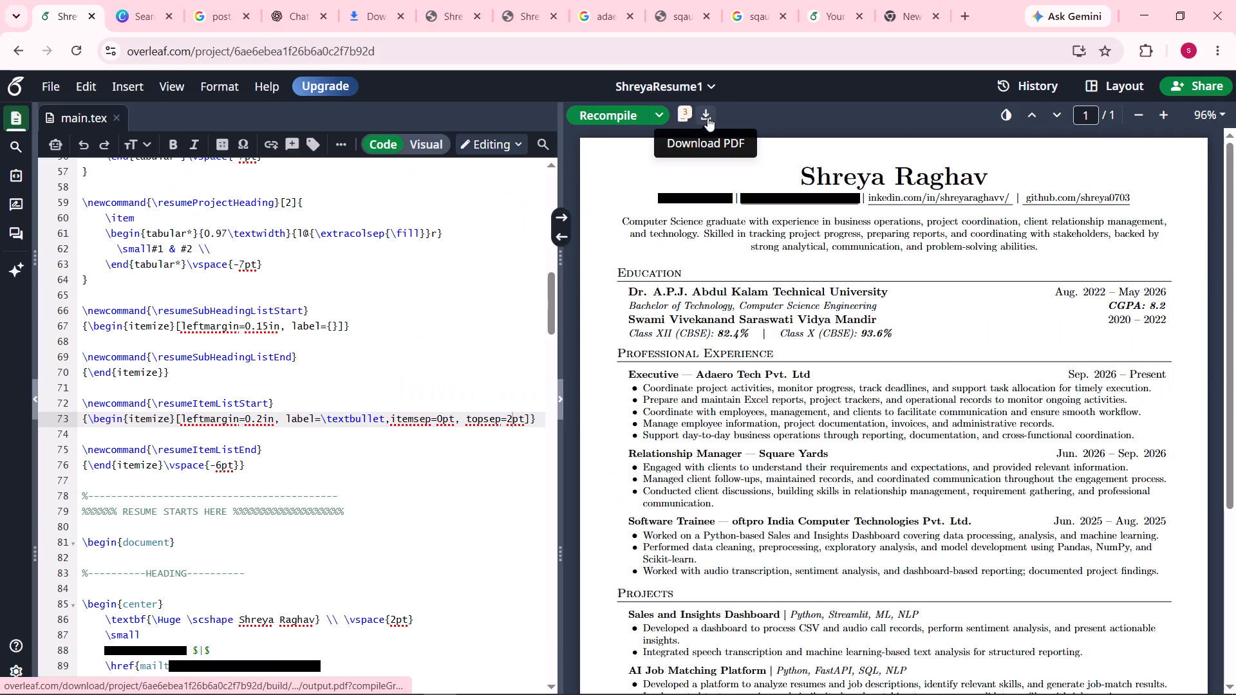
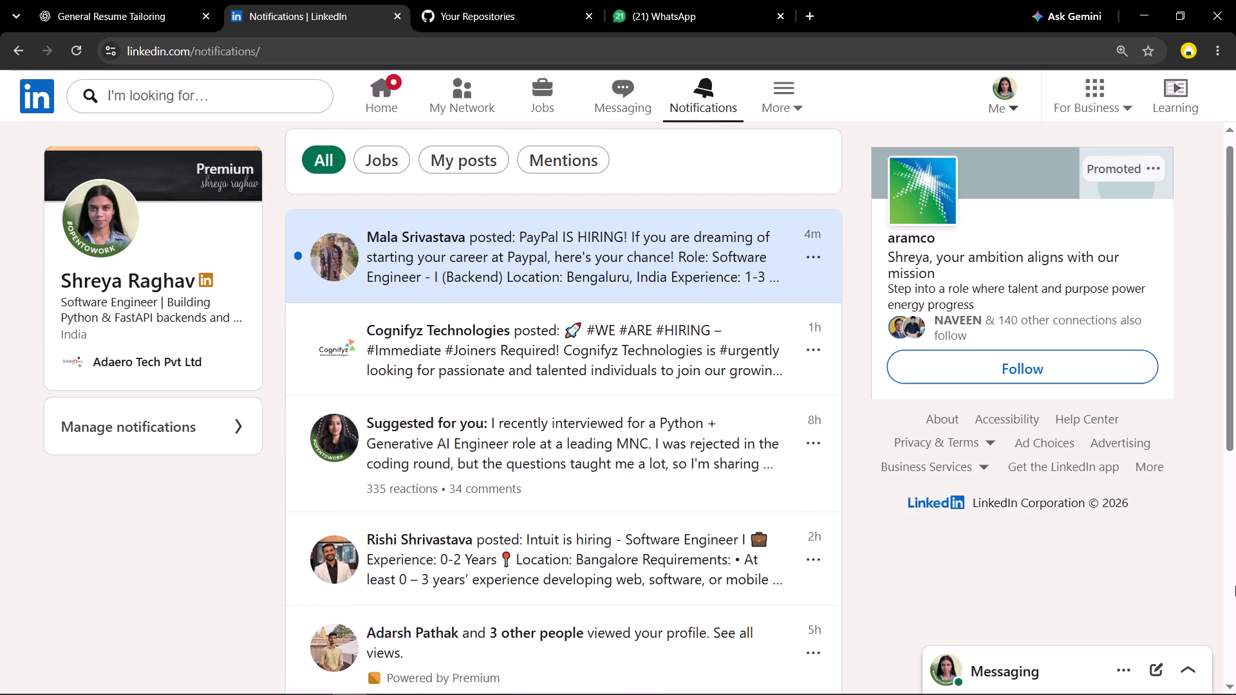
# Look through the LinkedIn notifications, and read back through the flagged LinkedIn Member conversation in Messaging.
pyautogui.scroll(-1, 1235, 586)
pyautogui.scroll(-2, 1128, 676)
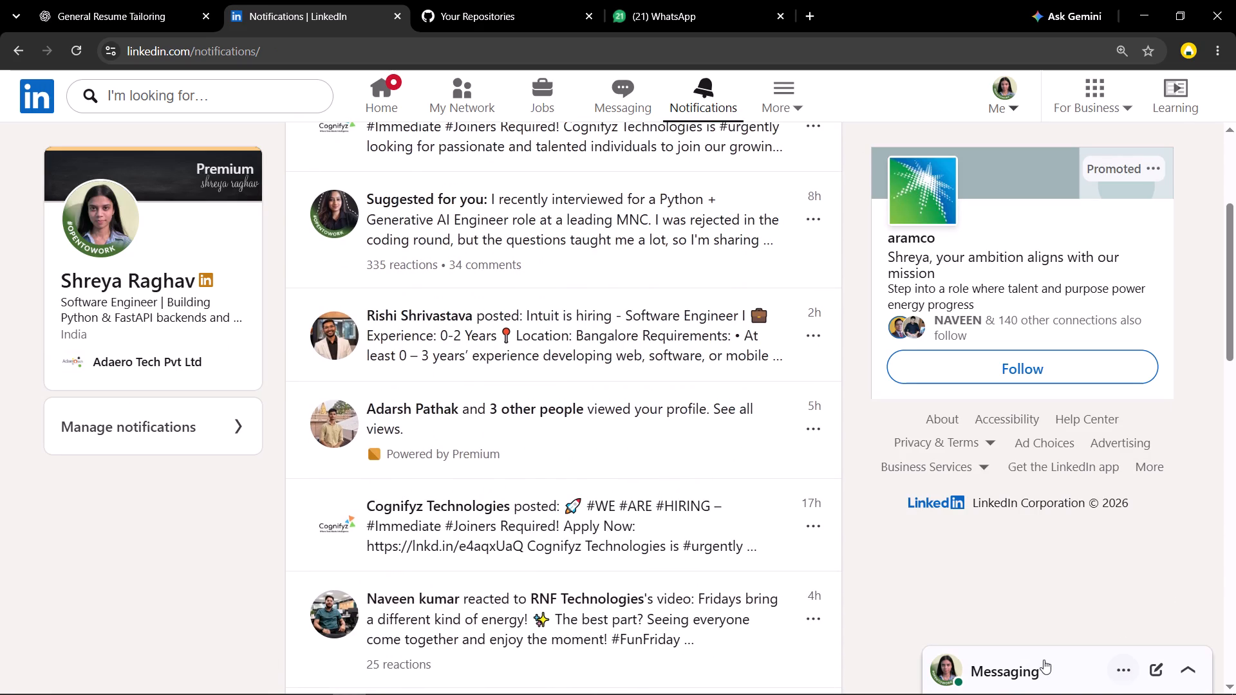
pyautogui.click(1033, 660)
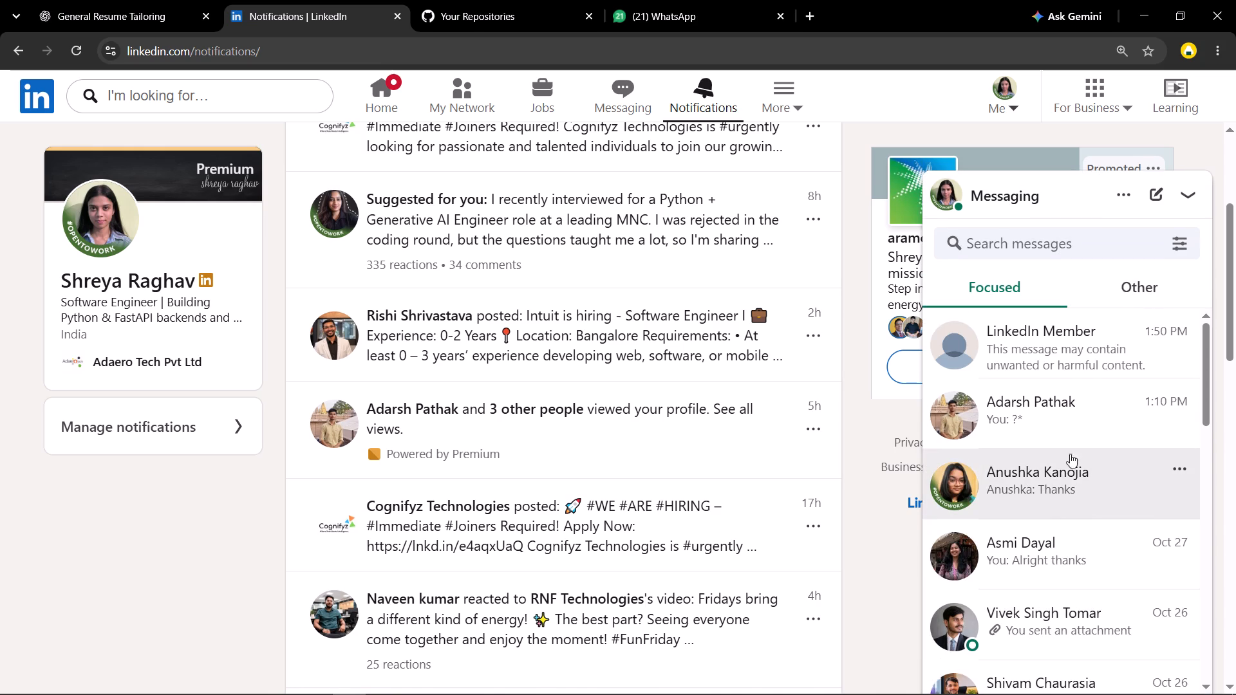
pyautogui.click(1137, 338)
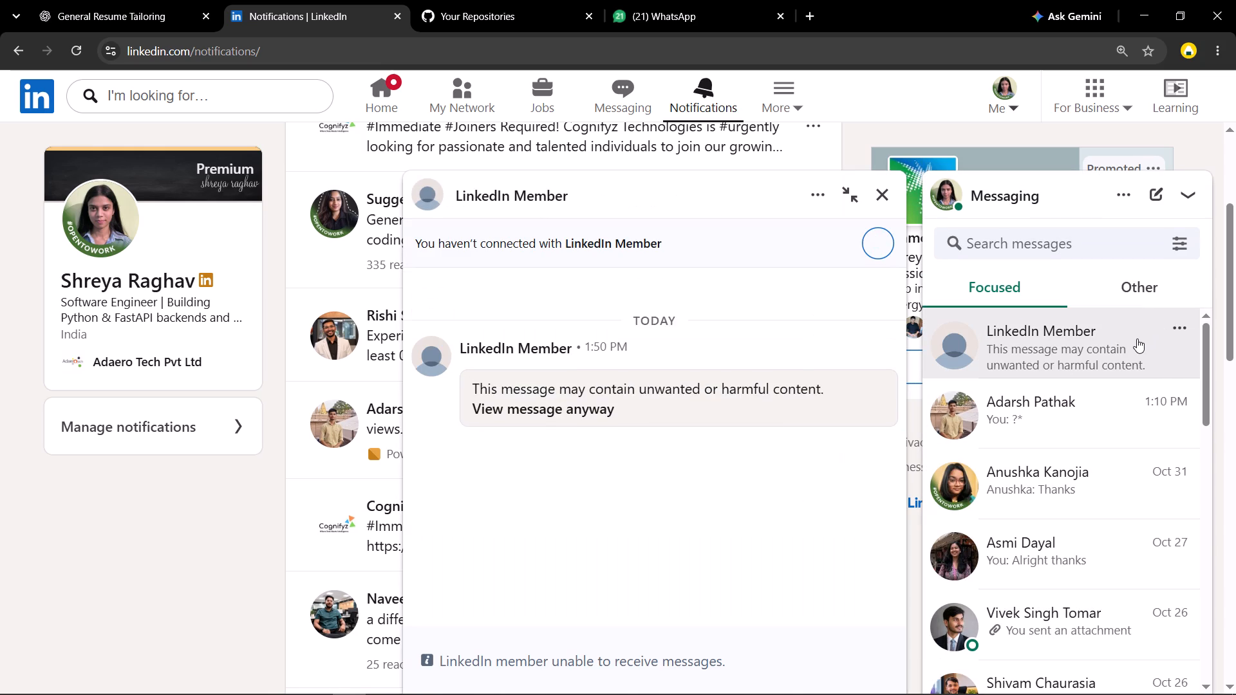
pyautogui.scroll(17, 751, 418)
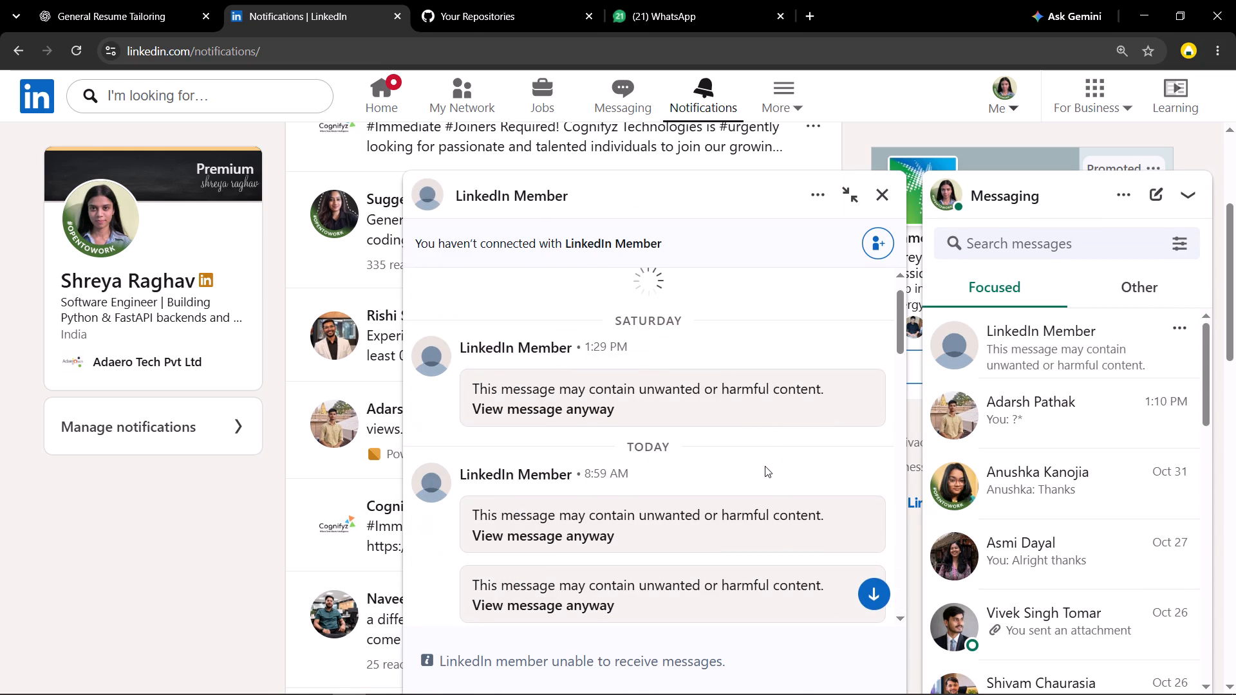
pyautogui.scroll(3, 765, 466)
pyautogui.scroll(-1, 765, 466)
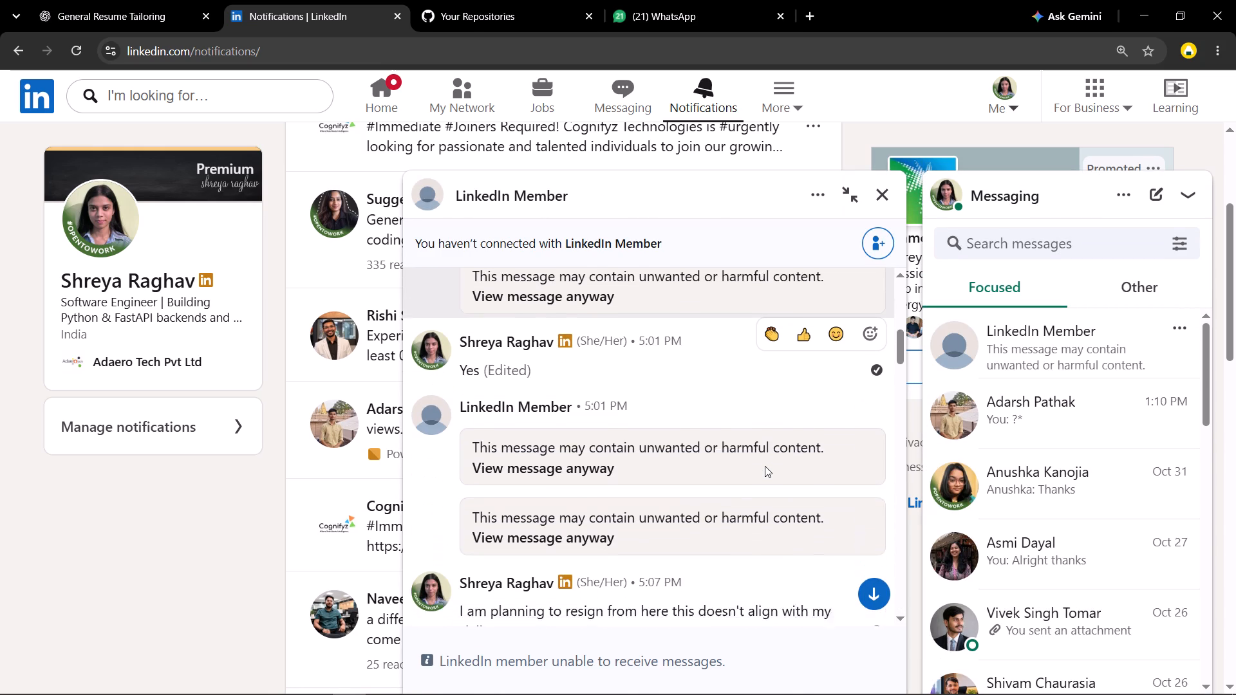
pyautogui.scroll(17, 765, 466)
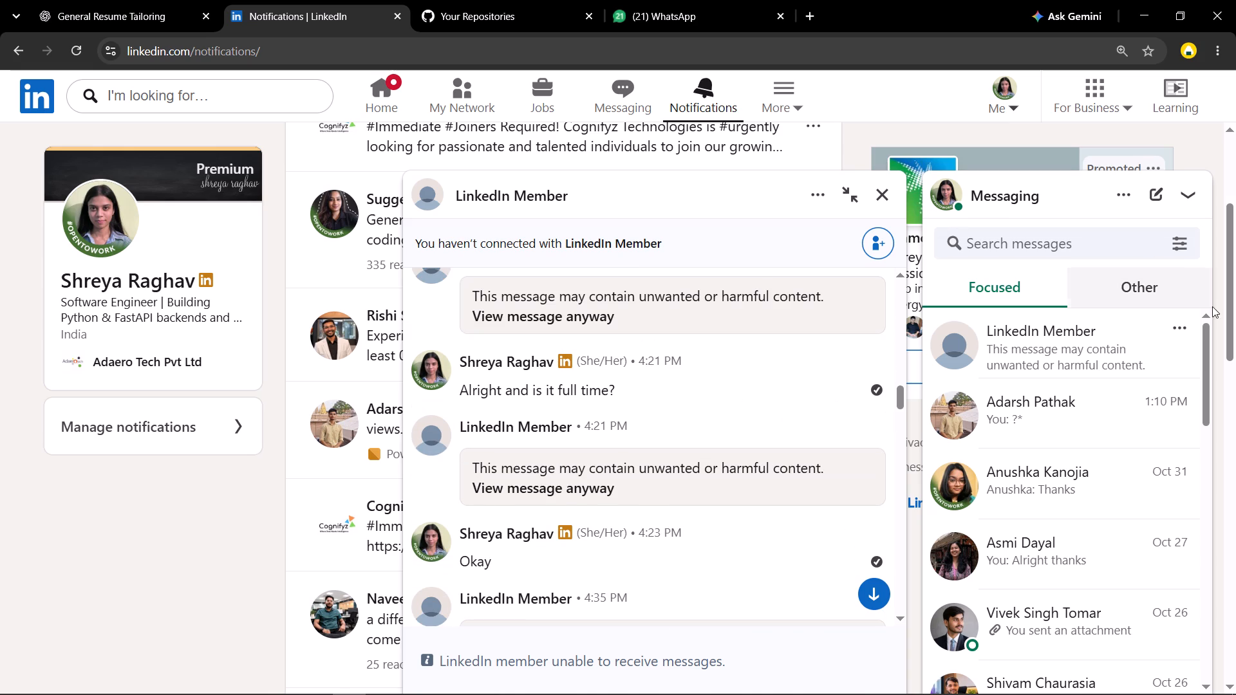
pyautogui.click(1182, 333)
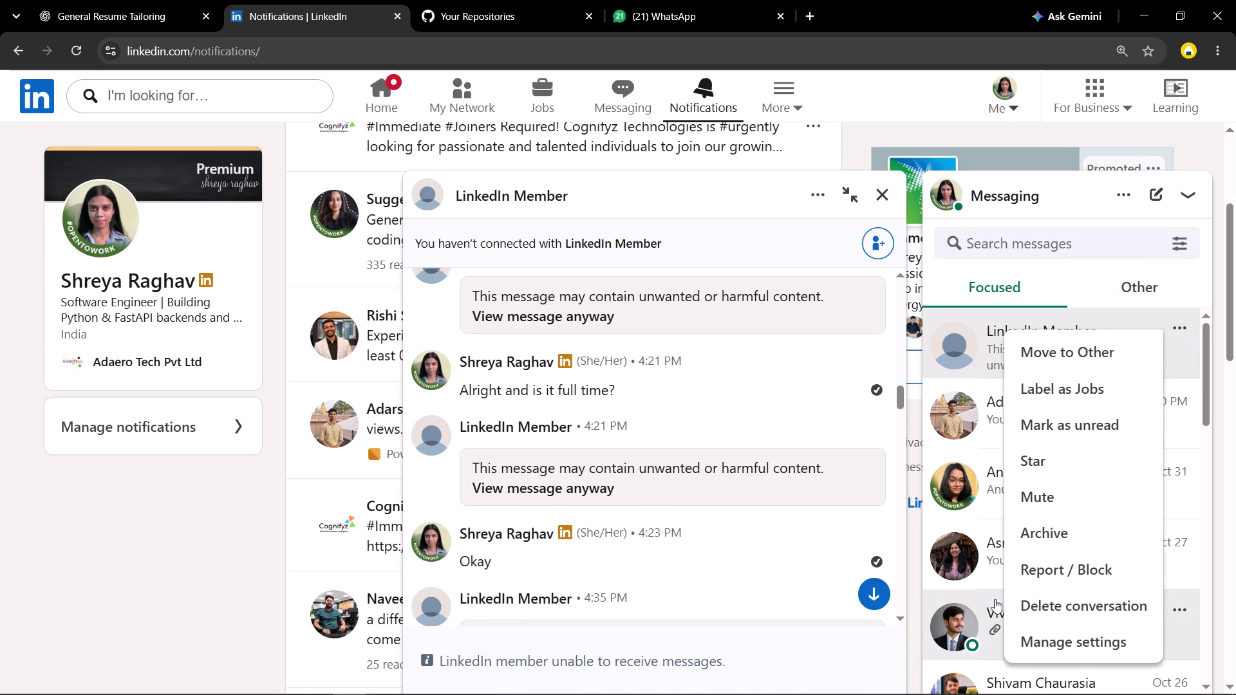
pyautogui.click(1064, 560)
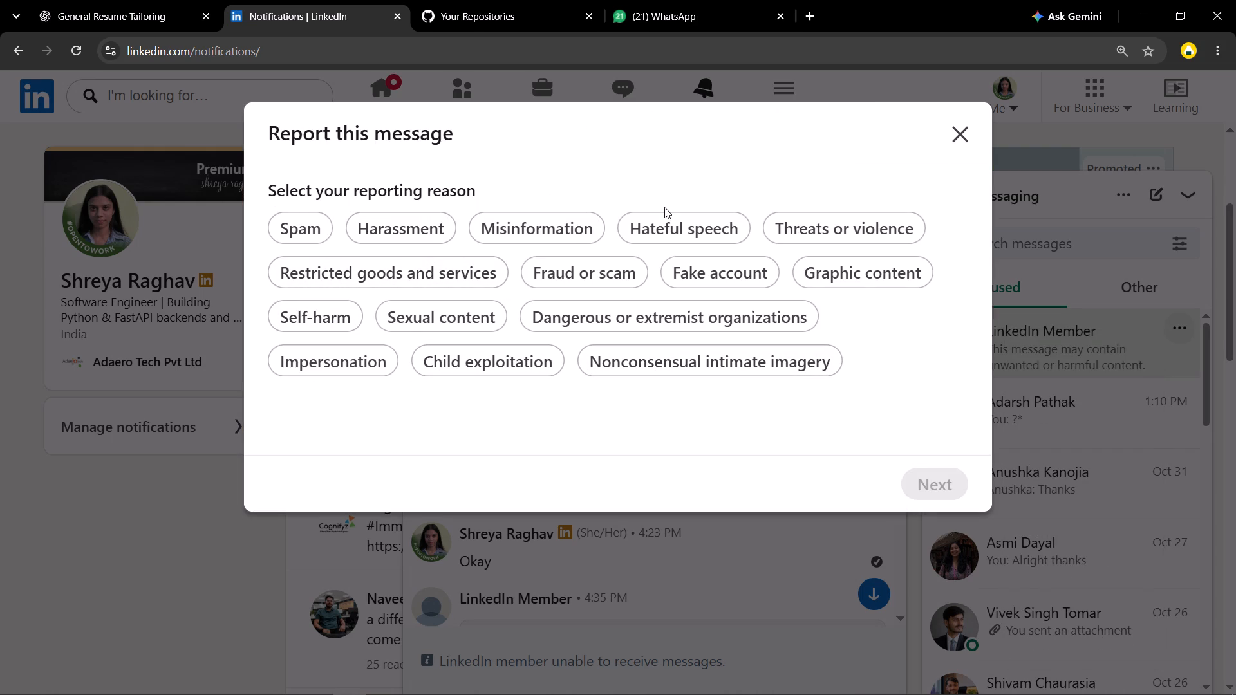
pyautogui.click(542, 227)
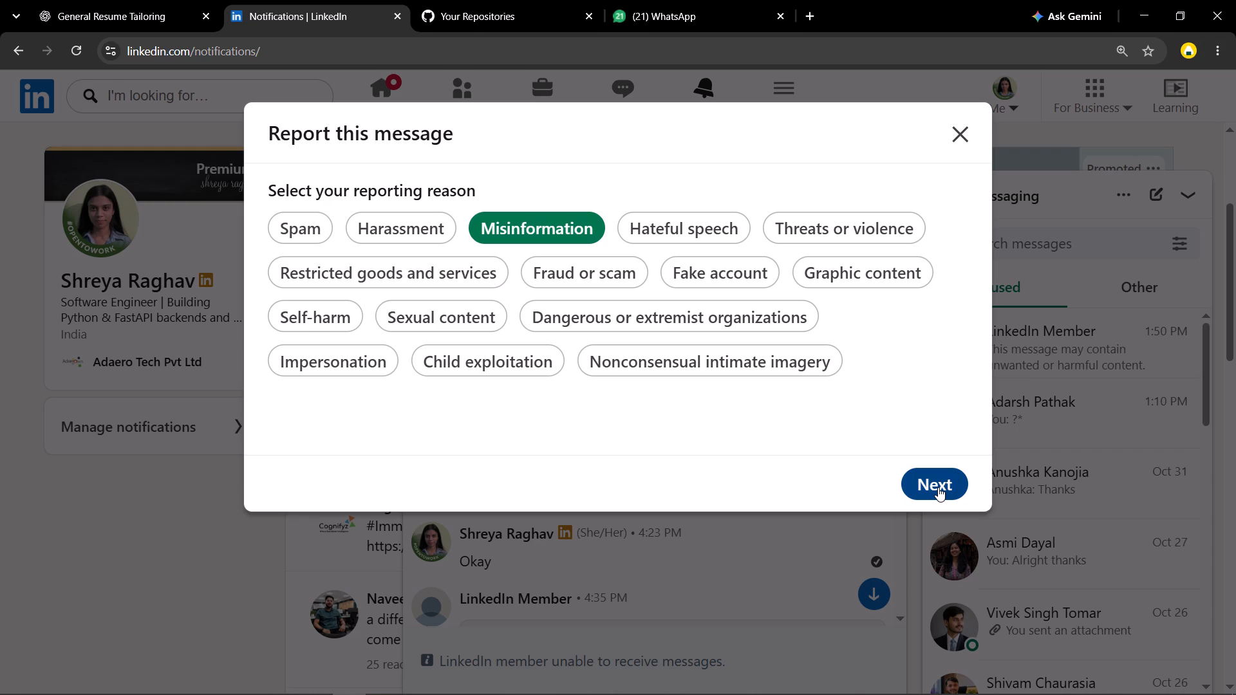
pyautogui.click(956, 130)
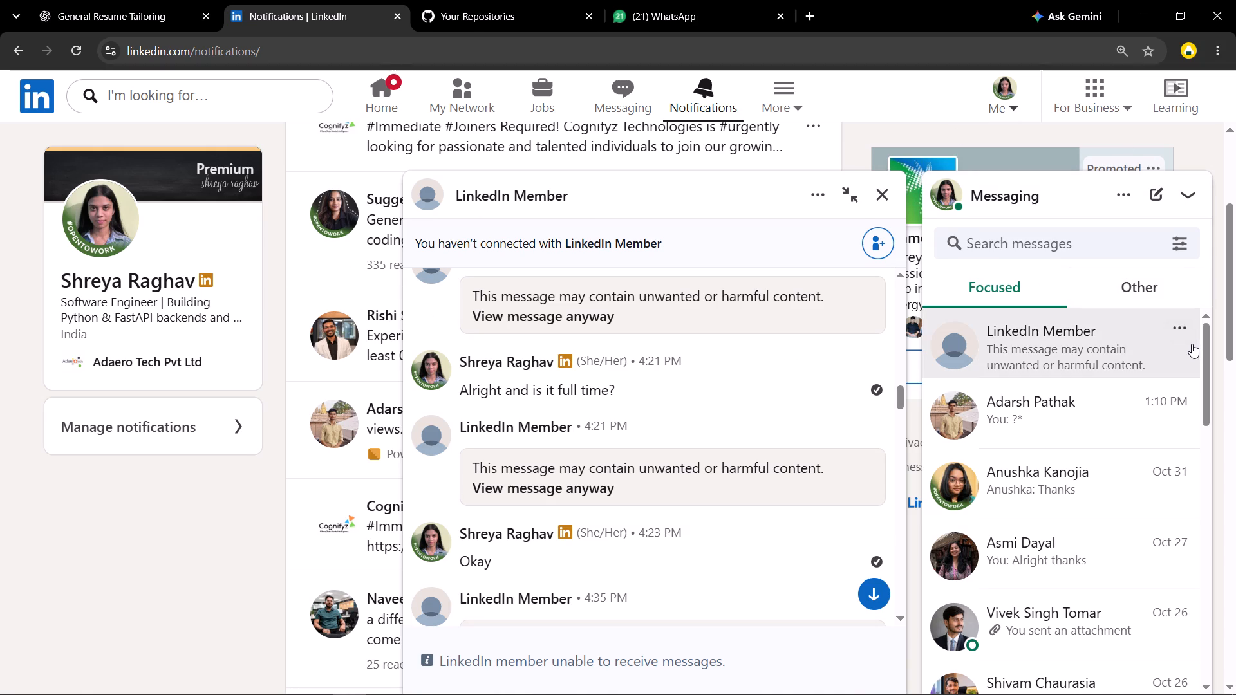
# Delete the flagged LinkedIn Member conversation permanently from the messaging inbox.
pyautogui.click(1183, 331)
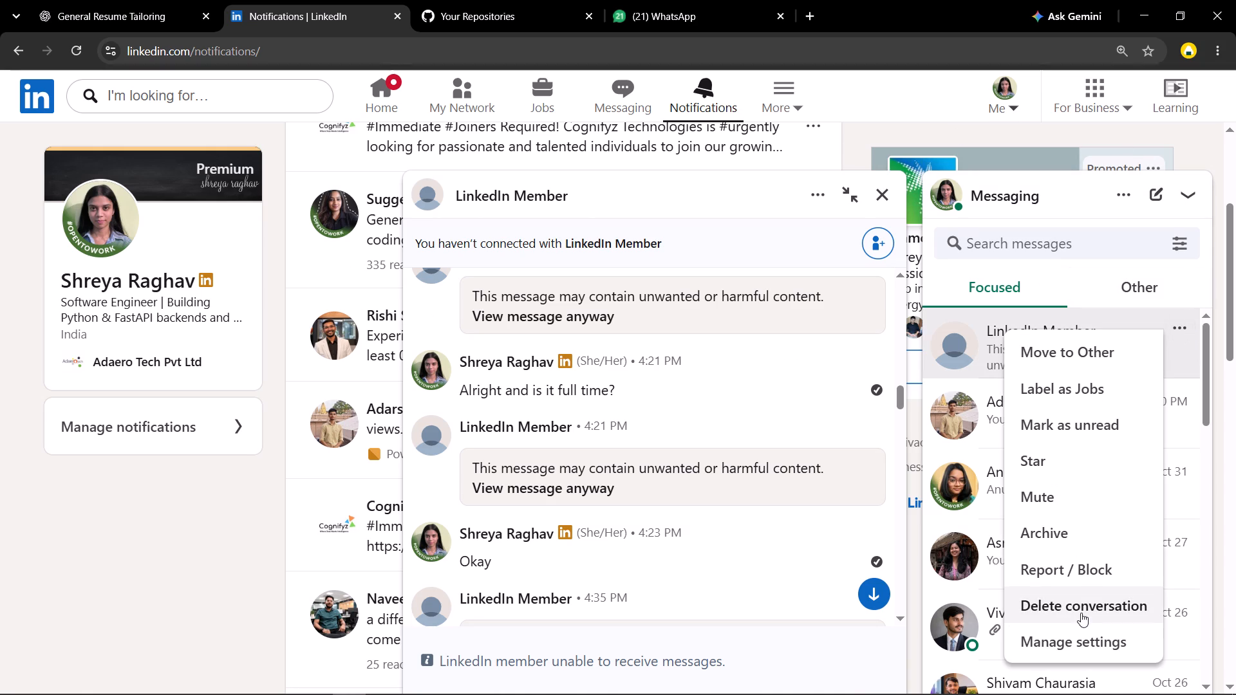
pyautogui.click(1089, 595)
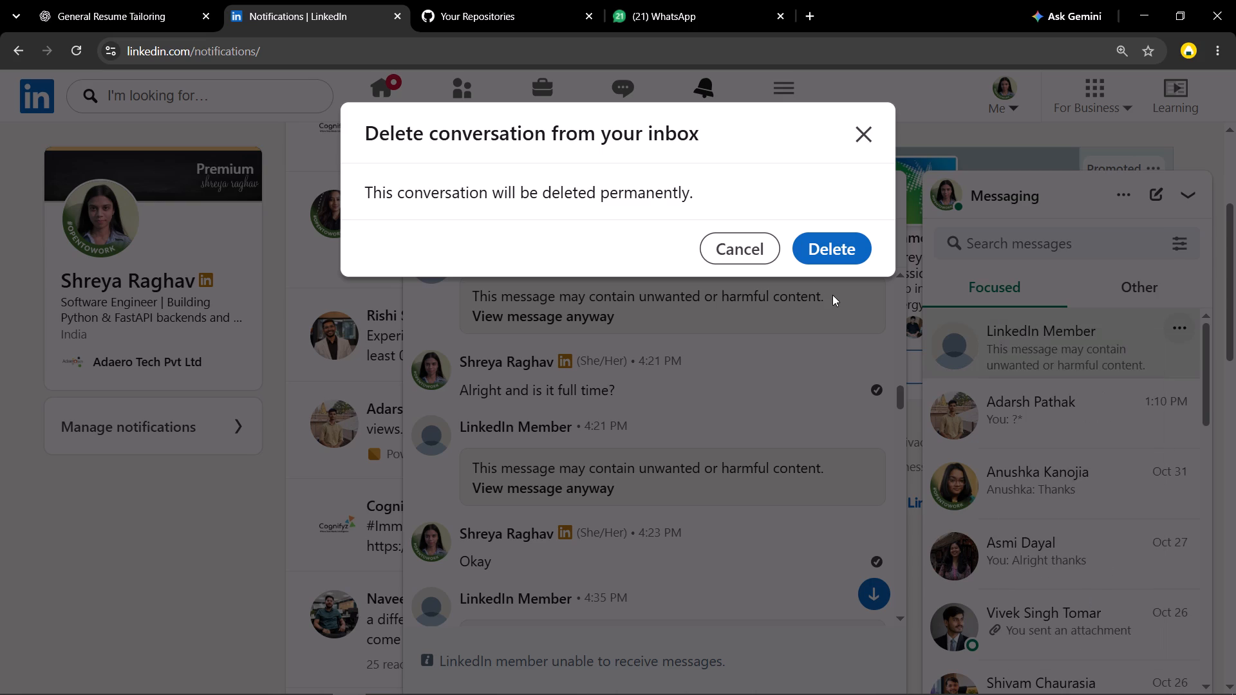
pyautogui.click(832, 247)
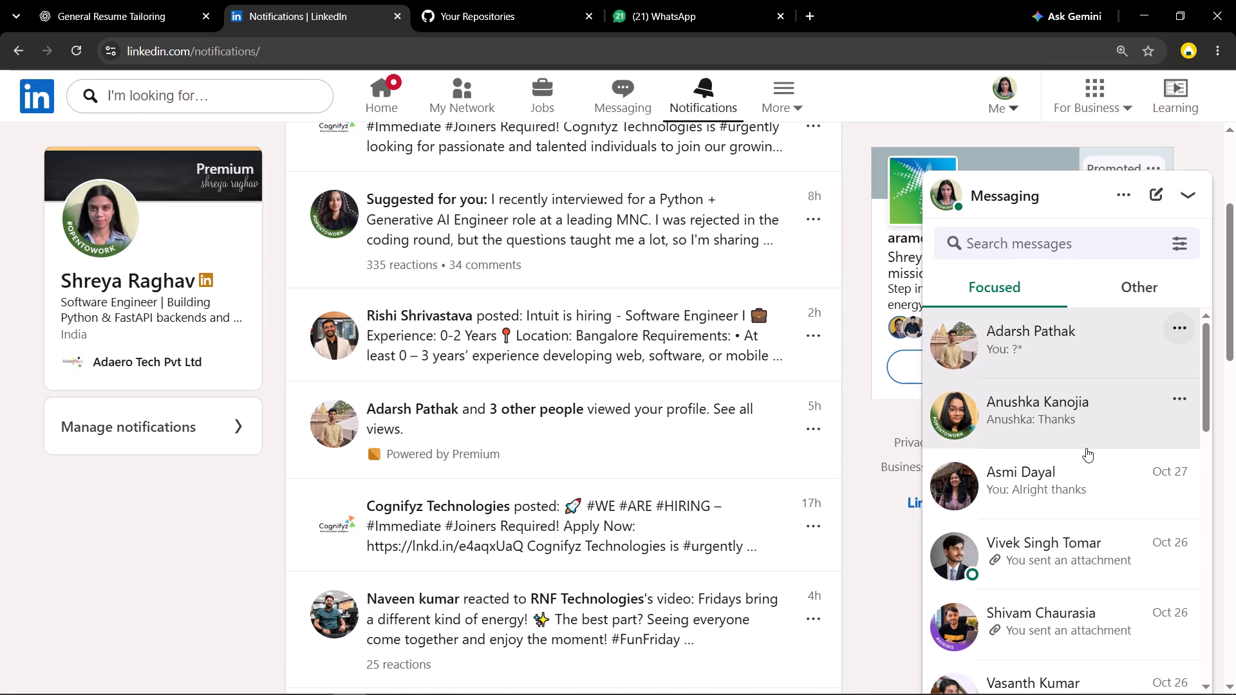
# Find the older message thread ending in "Yup" and read it back to the October 10 message about the halcer offer letter.
pyautogui.scroll(-1, 1086, 448)
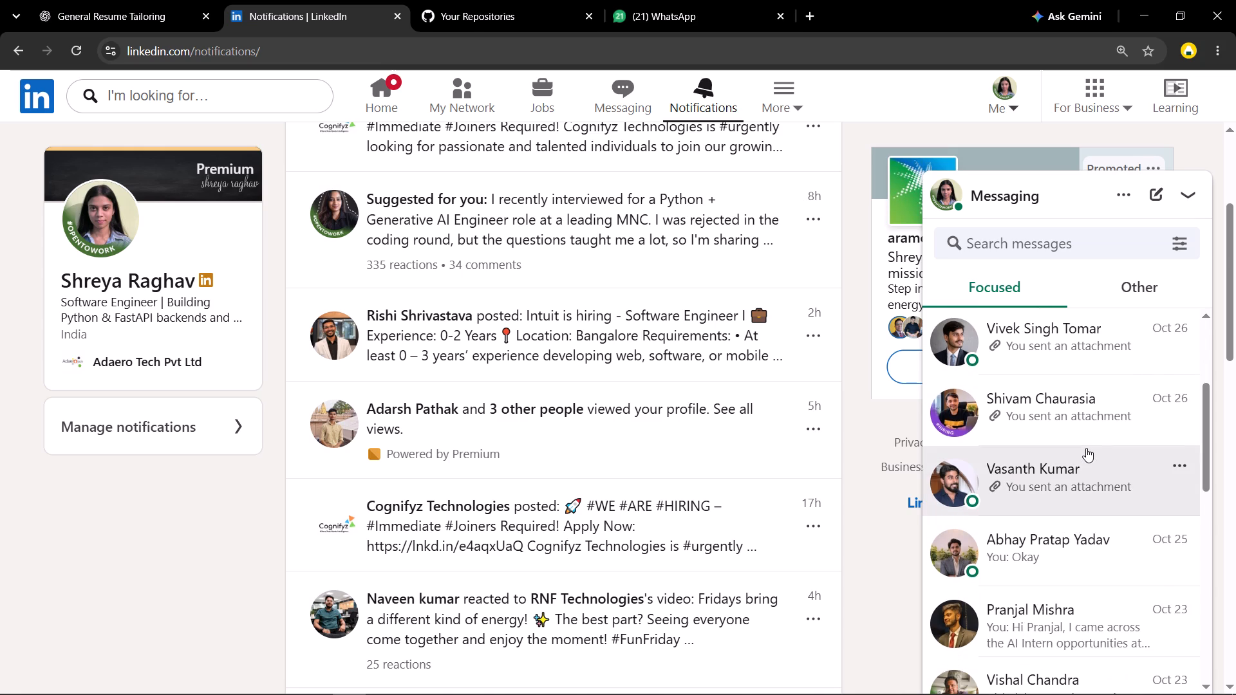
pyautogui.scroll(-4, 1086, 448)
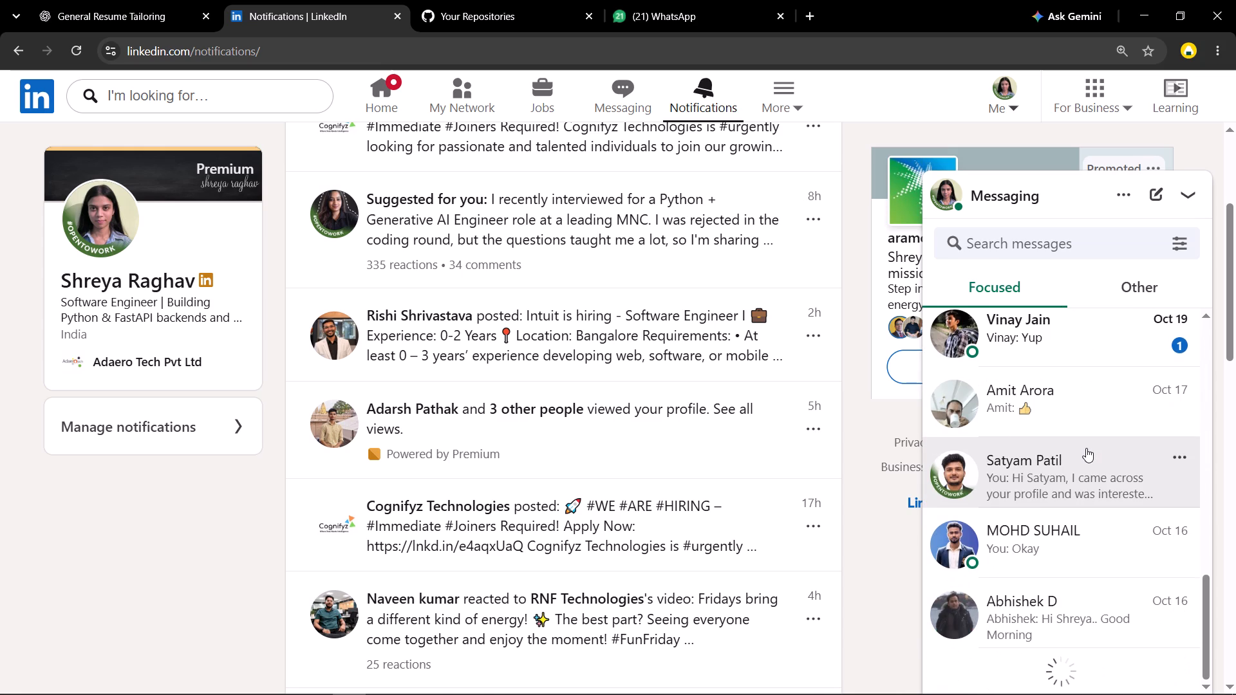
pyautogui.click(1069, 344)
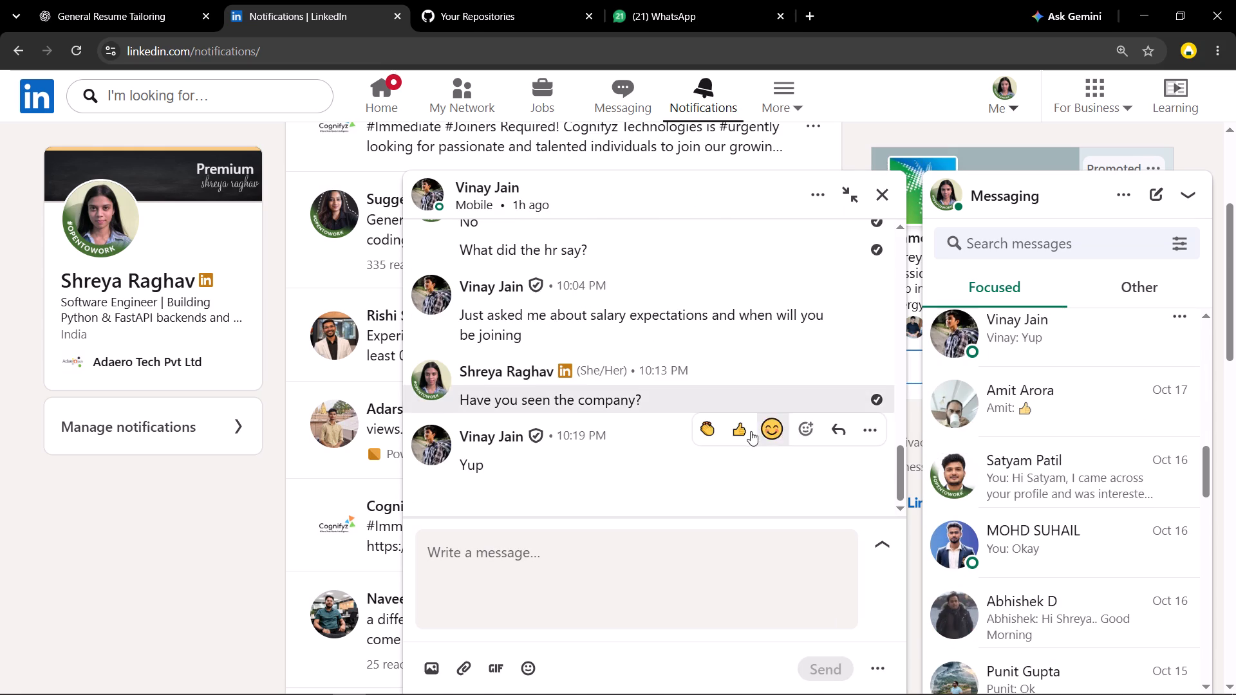
pyautogui.scroll(1, 751, 431)
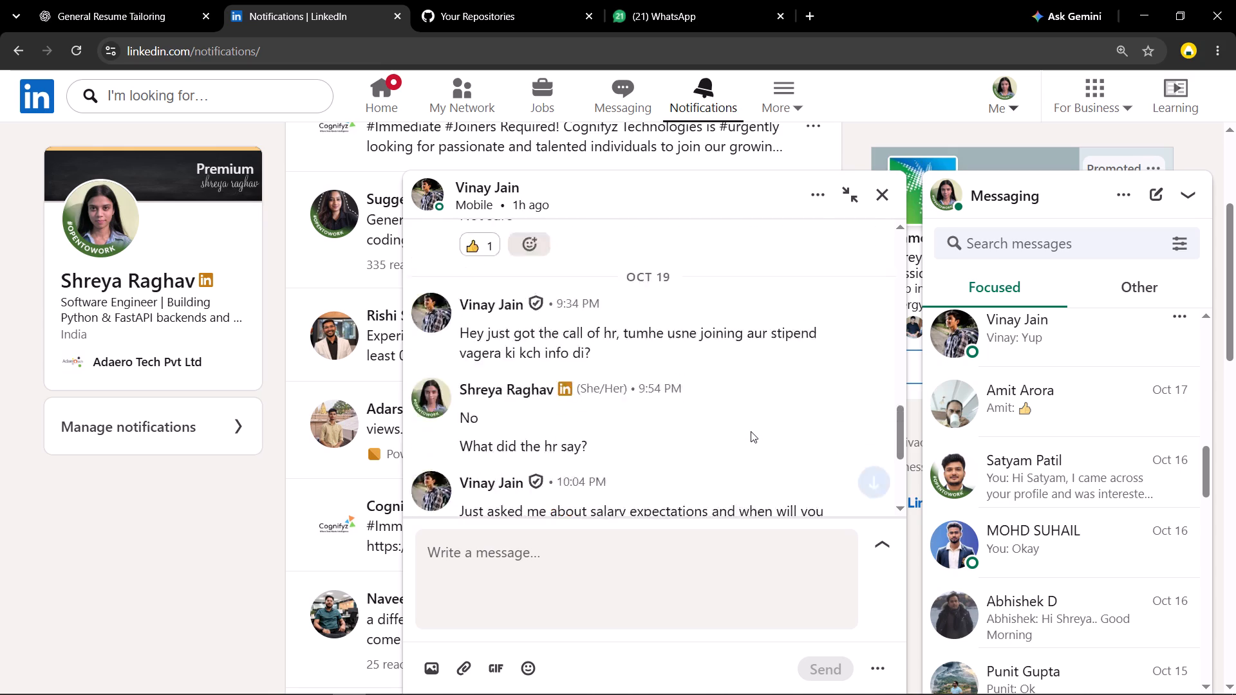
pyautogui.scroll(2, 751, 431)
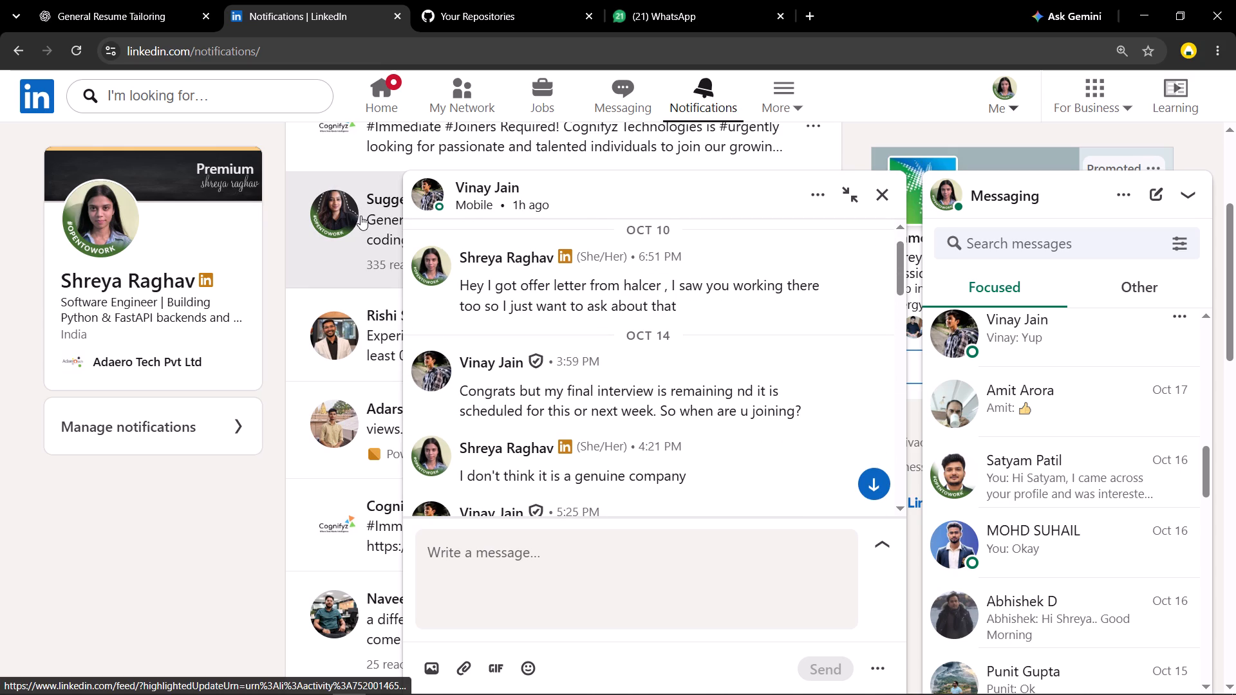
# Close all the open browser windows, including LinkedIn and the Claude resume chats, down to the desktop.
pyautogui.click(1235, 0)
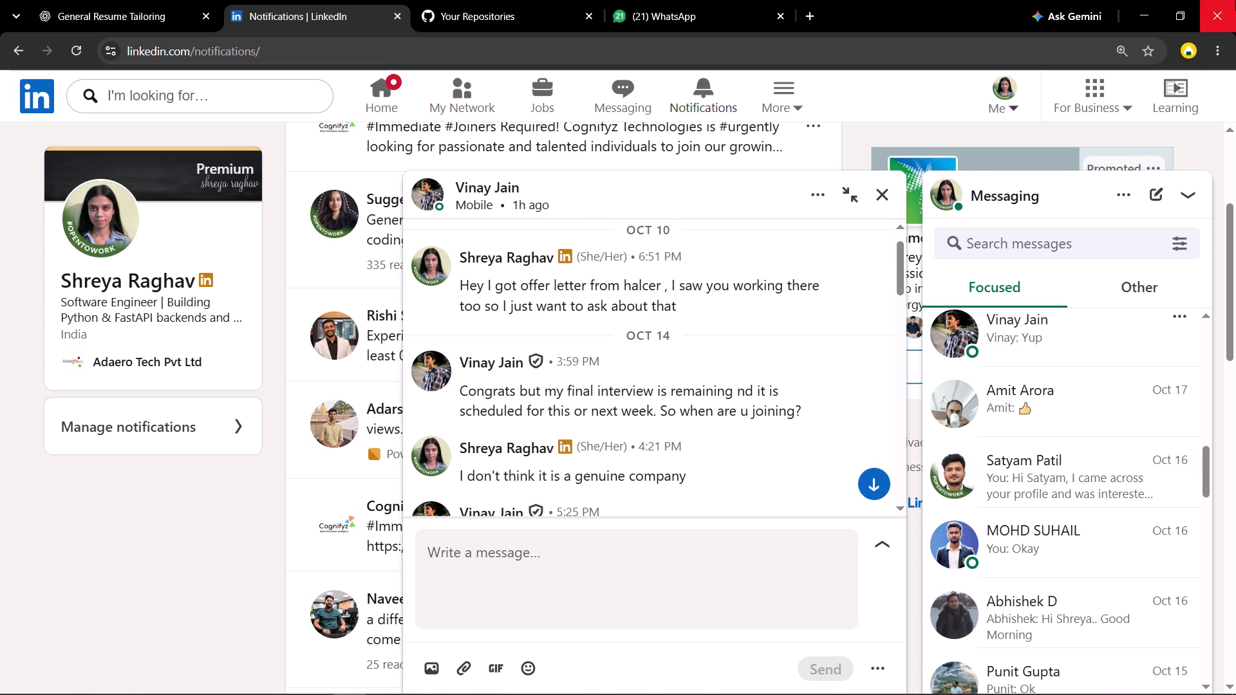
pyautogui.click(1235, 0)
pyautogui.tripleClick(1235, 0)
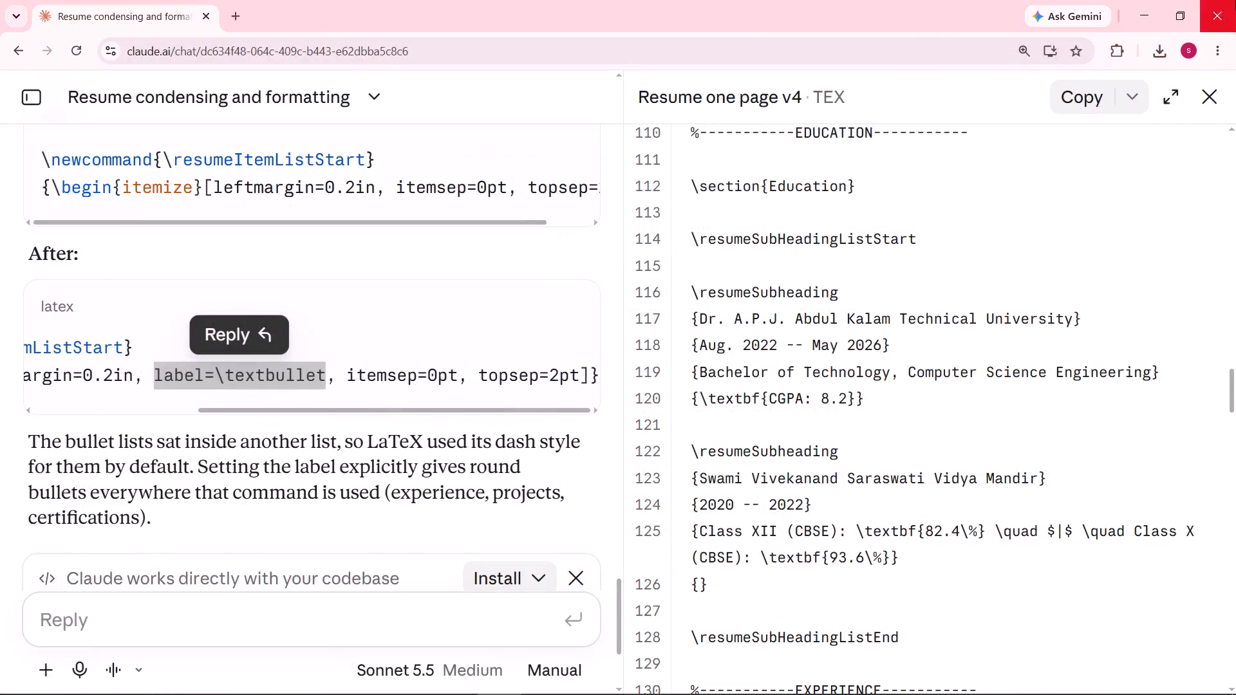
pyautogui.tripleClick(1235, 0)
pyautogui.tripleClick(1235, 0)
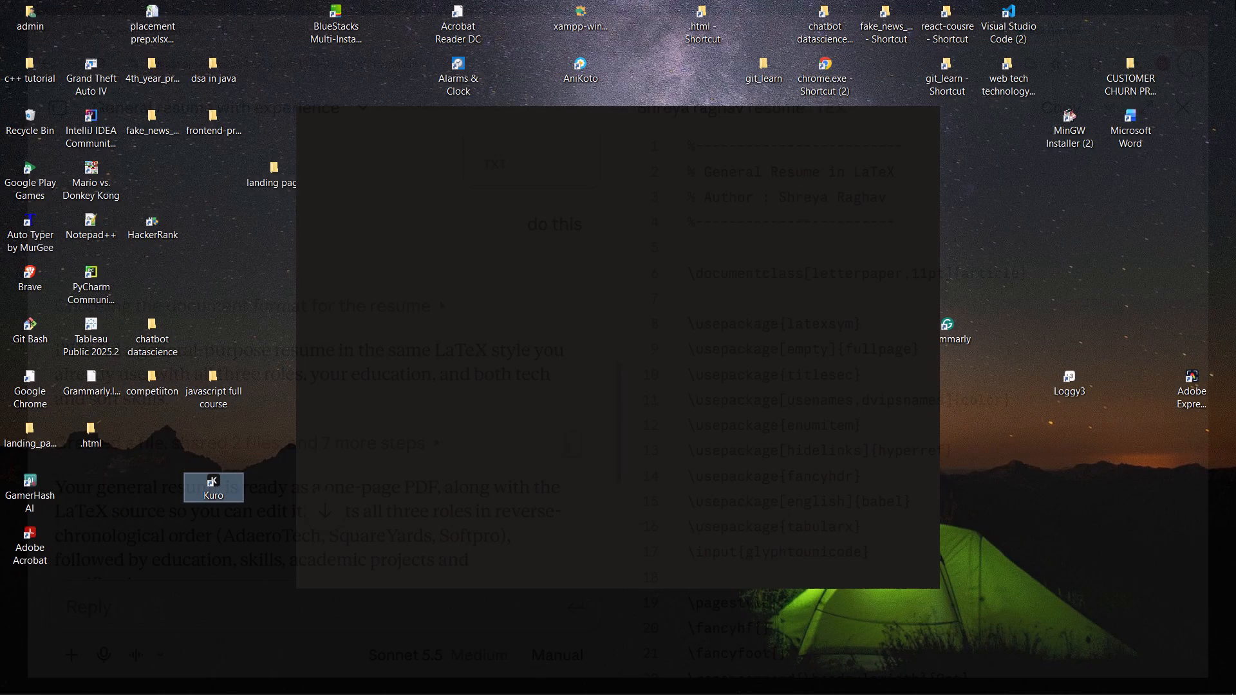
# Shut down the computer.
pyautogui.press('super+x')
pyautogui.write('uu')
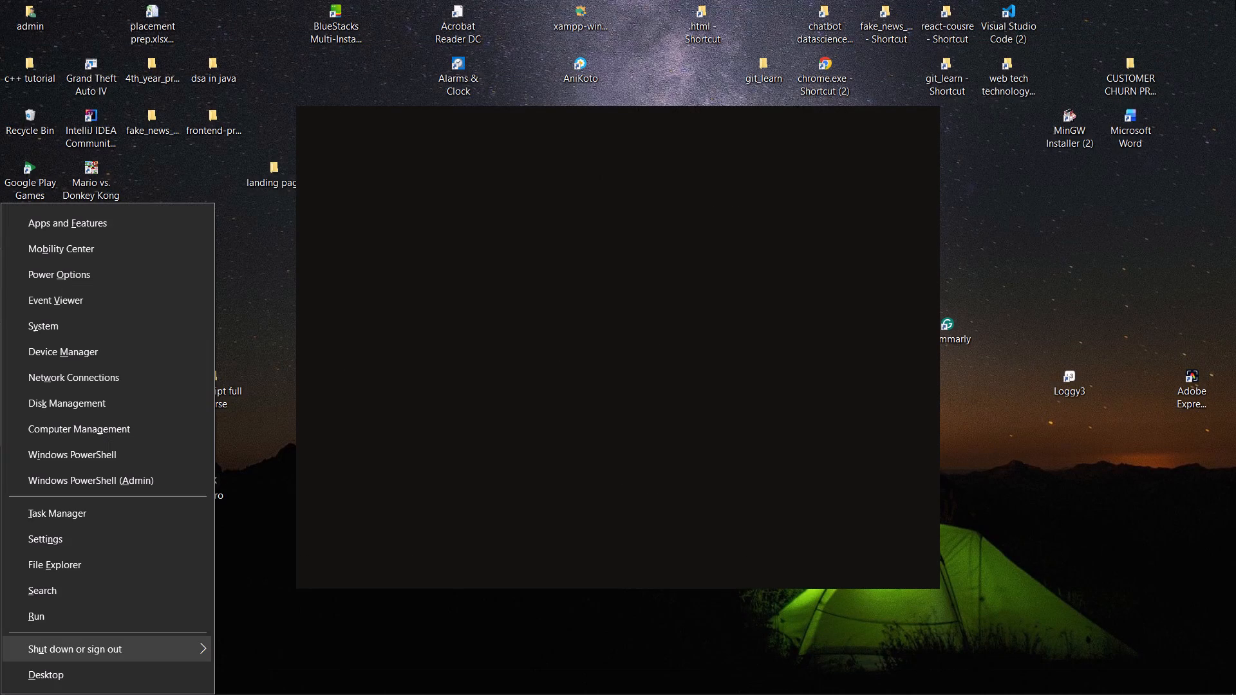